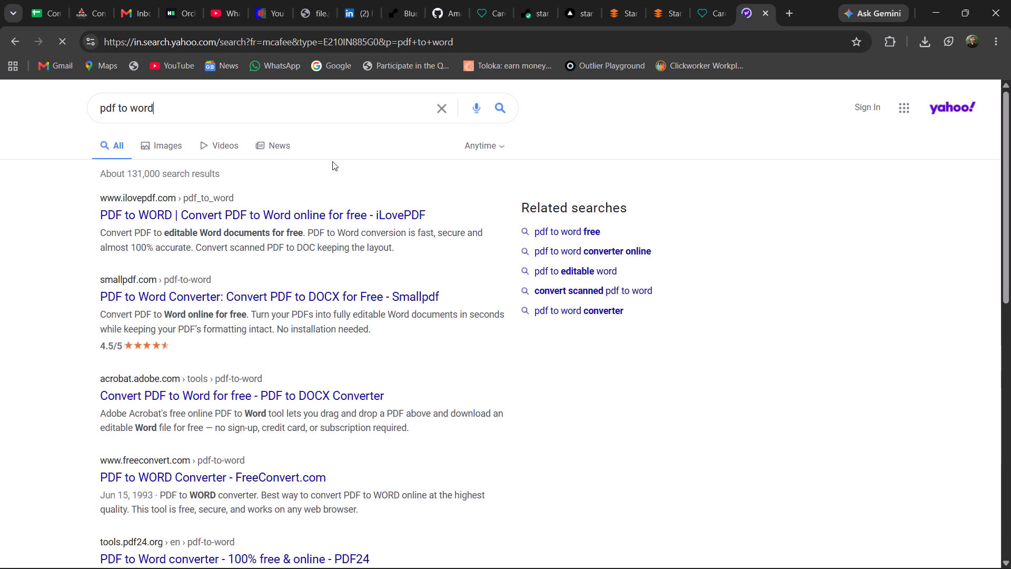
Open iLovePDF's PDF to WORD converter from the search results.
{"action": "left_click", "coordinate": [149, 219]}
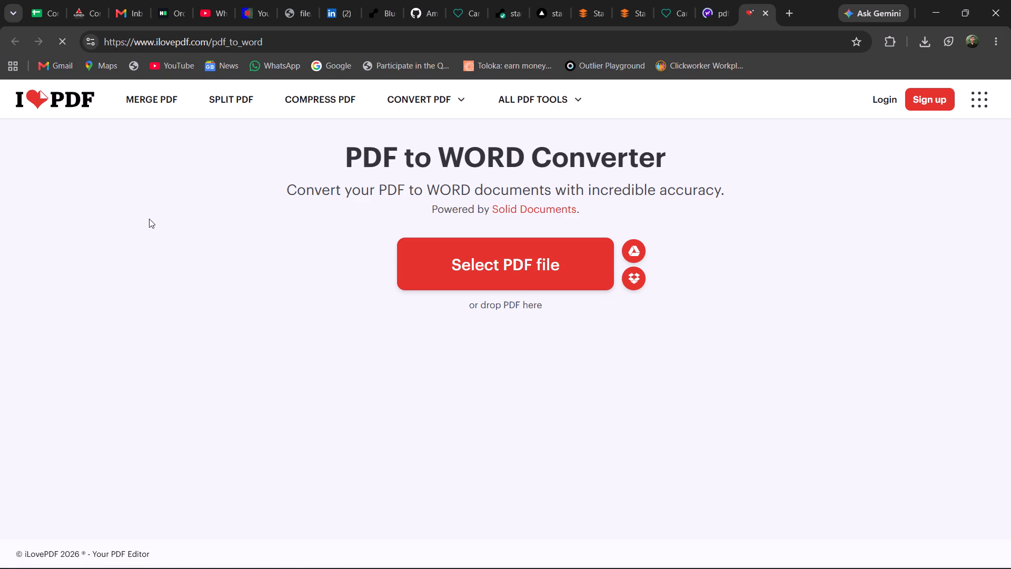
Load FINAL_REPORT_MAJOR_PROJECT_A7.pdf from the recent files in Home into the PDF to WORD converter.
{"action": "left_click", "coordinate": [477, 271]}
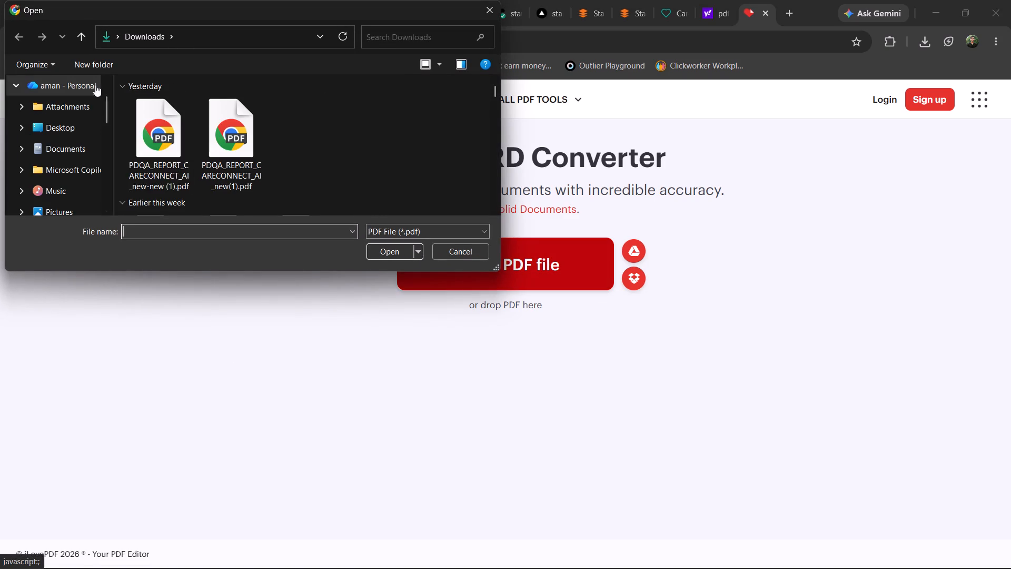
{"action": "scroll", "coordinate": [51, 152], "scroll_direction": "up", "scroll_amount": 5}
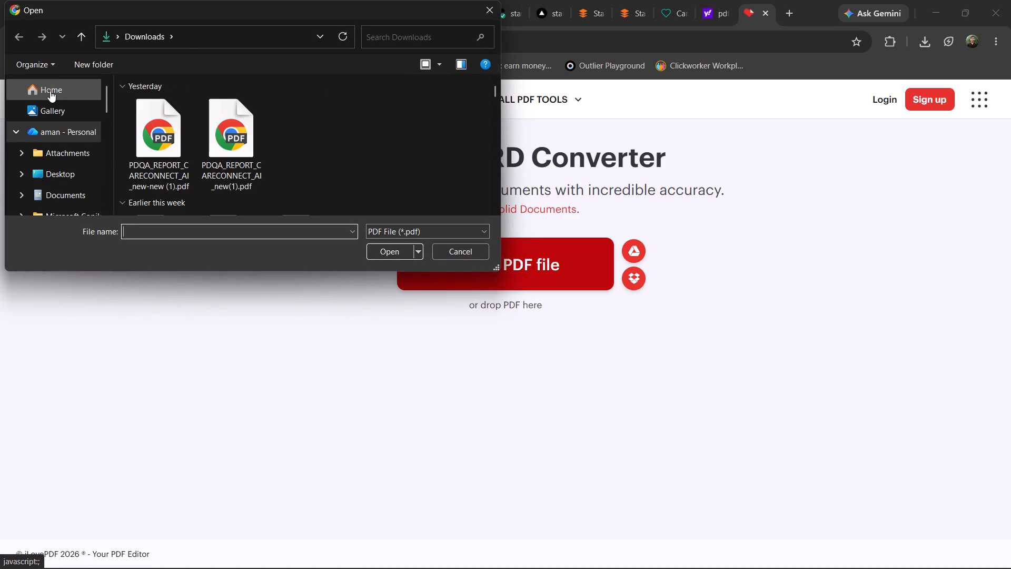
{"action": "left_click", "coordinate": [50, 91]}
{"action": "scroll", "coordinate": [208, 147], "scroll_direction": "down", "scroll_amount": 1}
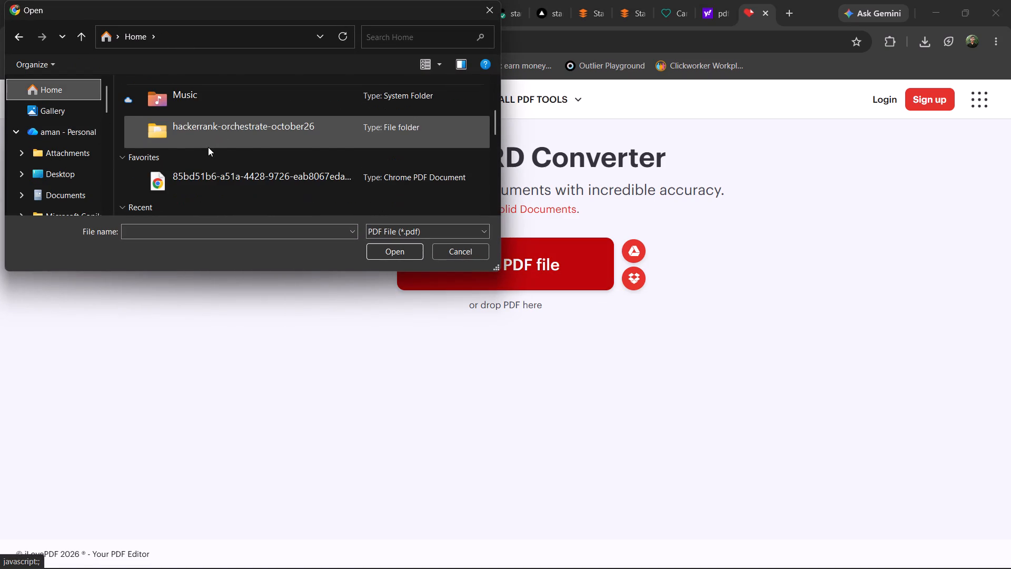
{"action": "scroll", "coordinate": [208, 147], "scroll_direction": "down", "scroll_amount": 1}
{"action": "scroll", "coordinate": [210, 136], "scroll_direction": "up", "scroll_amount": 1}
{"action": "scroll", "coordinate": [210, 136], "scroll_direction": "down", "scroll_amount": 1}
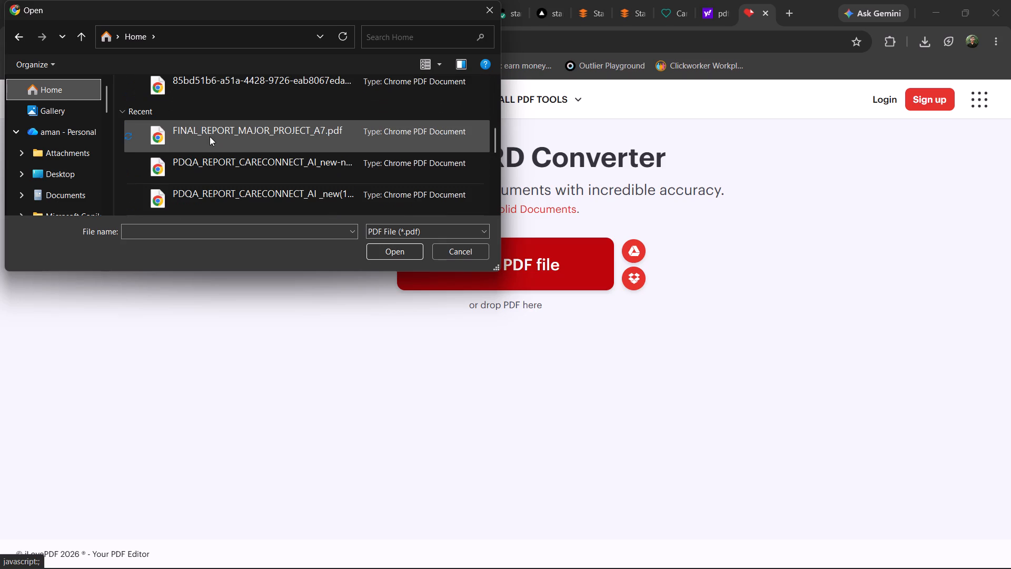
{"action": "left_click", "coordinate": [226, 129]}
{"action": "left_click", "coordinate": [392, 247]}
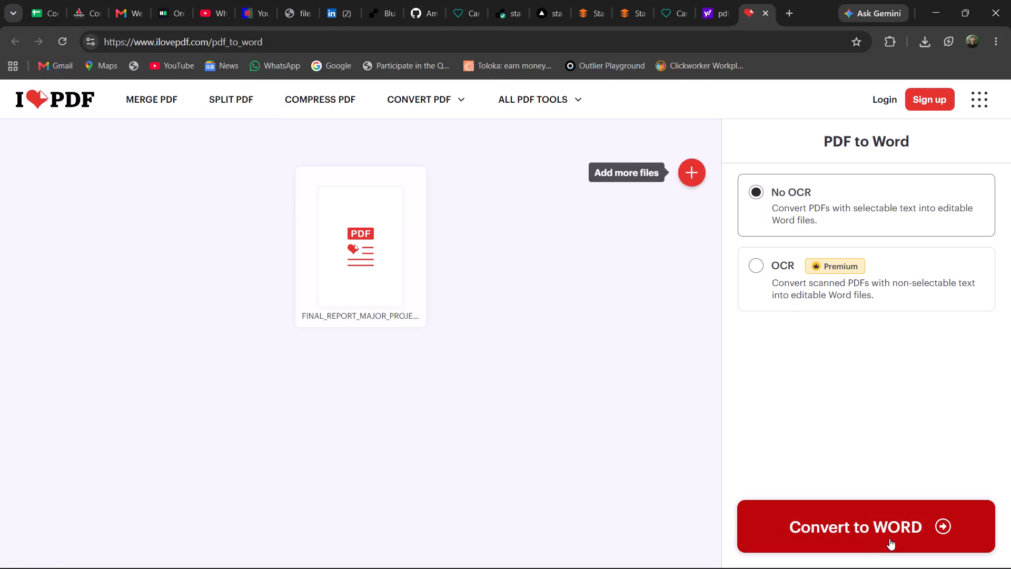
Start converting the loaded report PDF to Word with the No OCR option.
{"action": "left_click", "coordinate": [855, 532]}
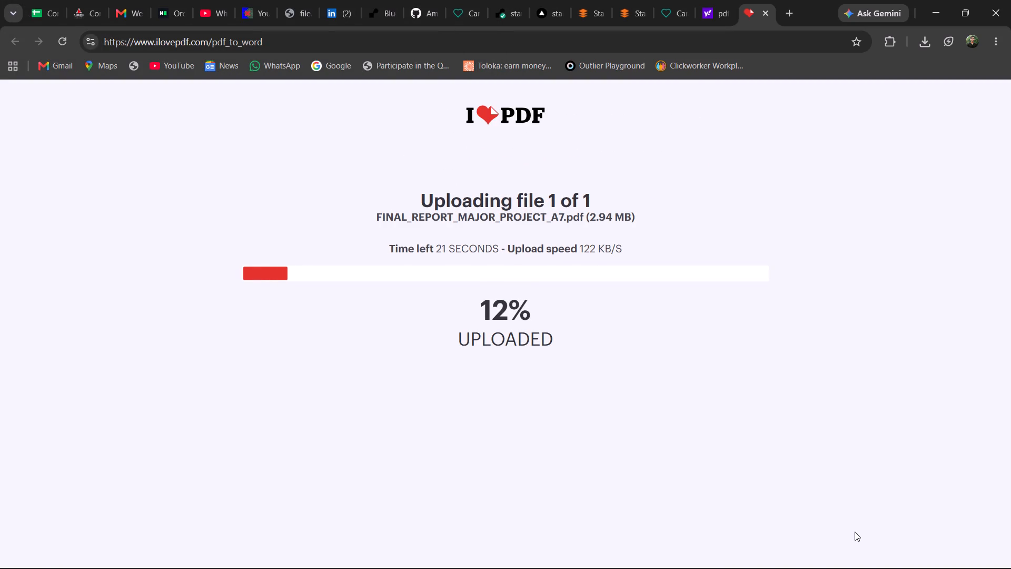
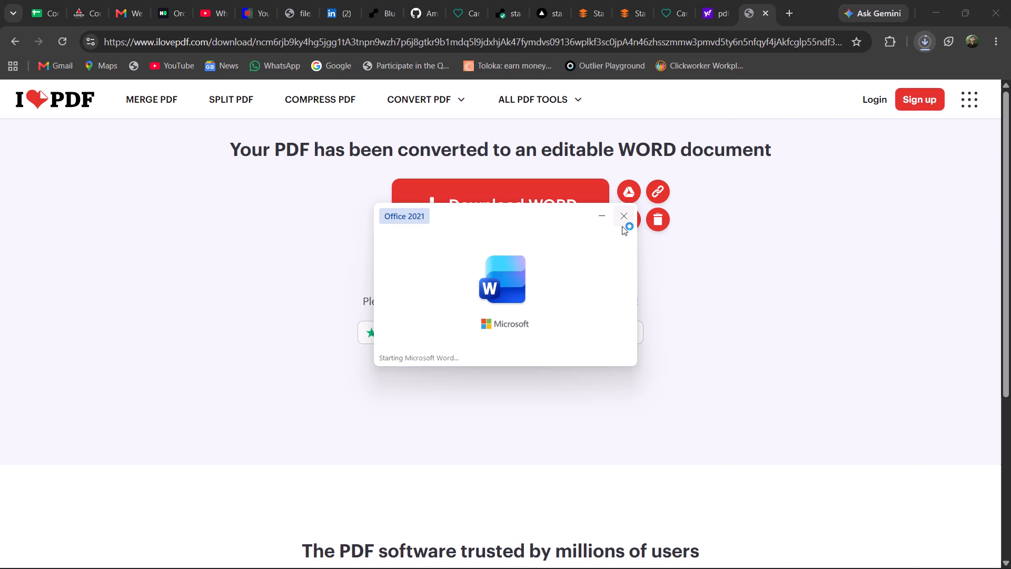
{"action": "left_click", "coordinate": [622, 212]}
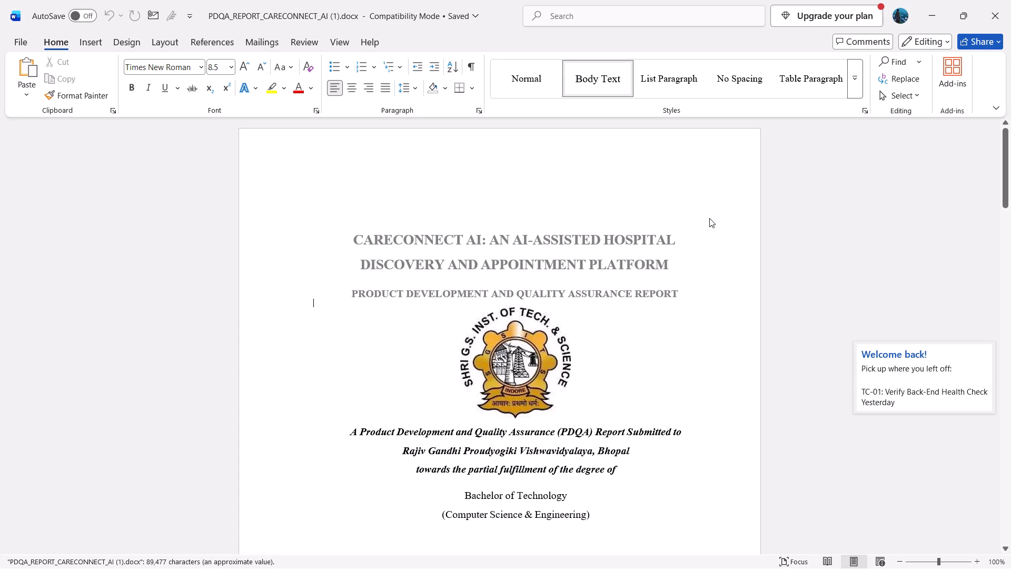
{"action": "scroll", "coordinate": [605, 367], "scroll_direction": "down", "scroll_amount": 3}
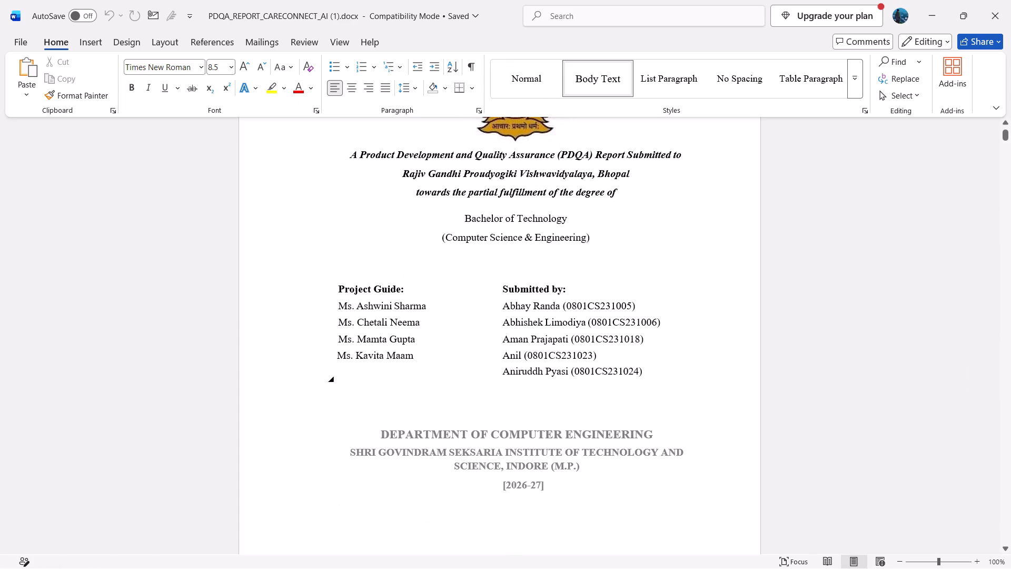
{"action": "scroll", "coordinate": [605, 367], "scroll_direction": "up", "scroll_amount": 5}
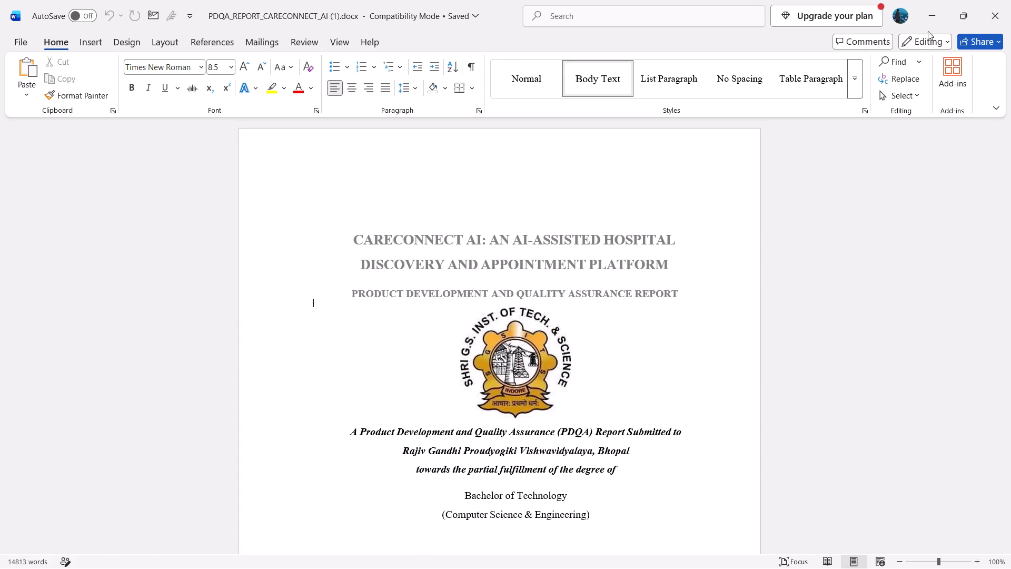
Minimise Word to return to Chrome and check the download progress of FINAL_REPORT_MAJOR_PROJECT_A7.docx.
{"action": "left_click", "coordinate": [942, 15]}
{"action": "left_click", "coordinate": [926, 38]}
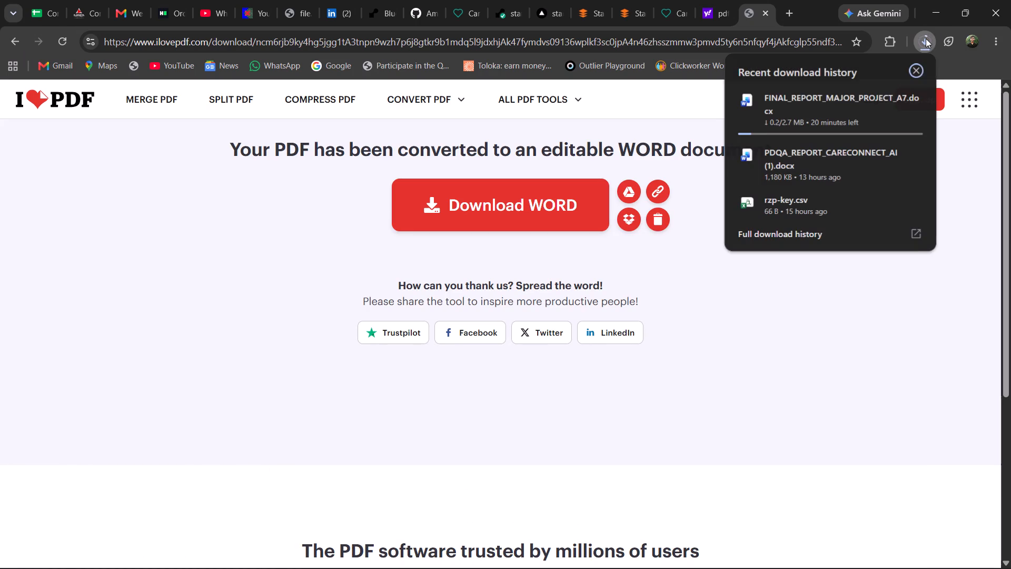
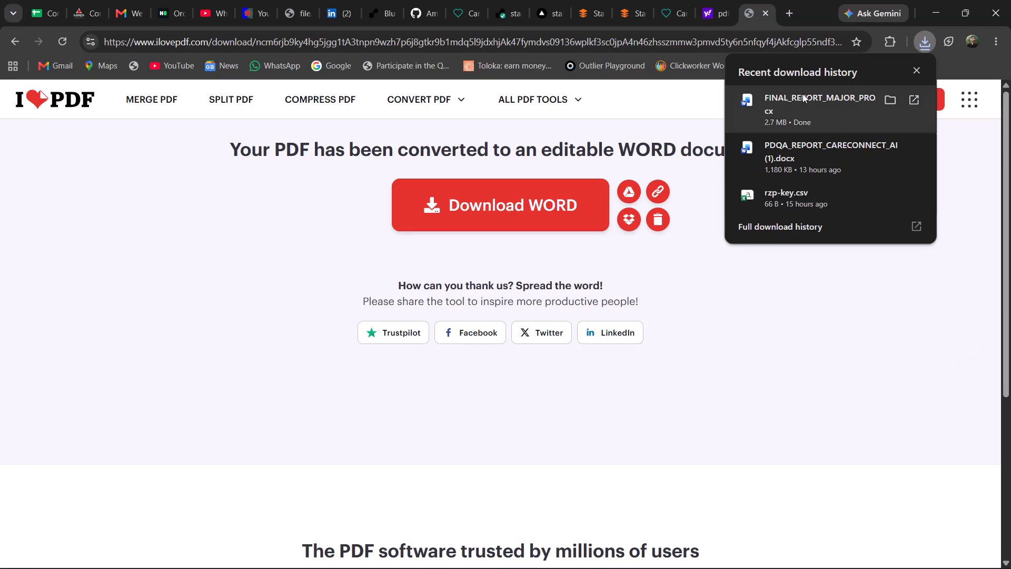
Open the downloaded FINAL_REPORT_MAJOR_PROJECT_A7.docx in Word and enable editing.
{"action": "left_click", "coordinate": [801, 93]}
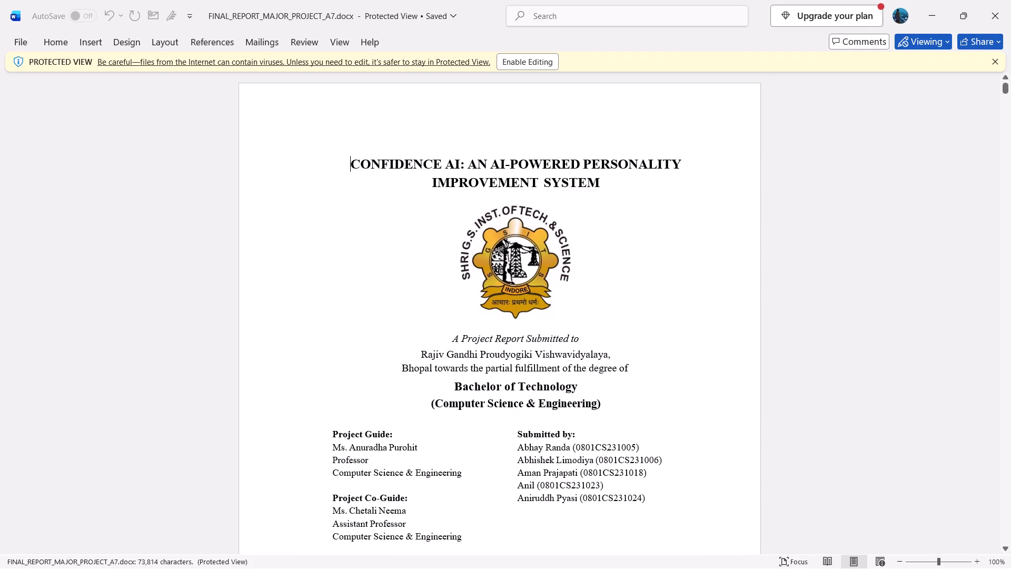
{"action": "left_click", "coordinate": [538, 62]}
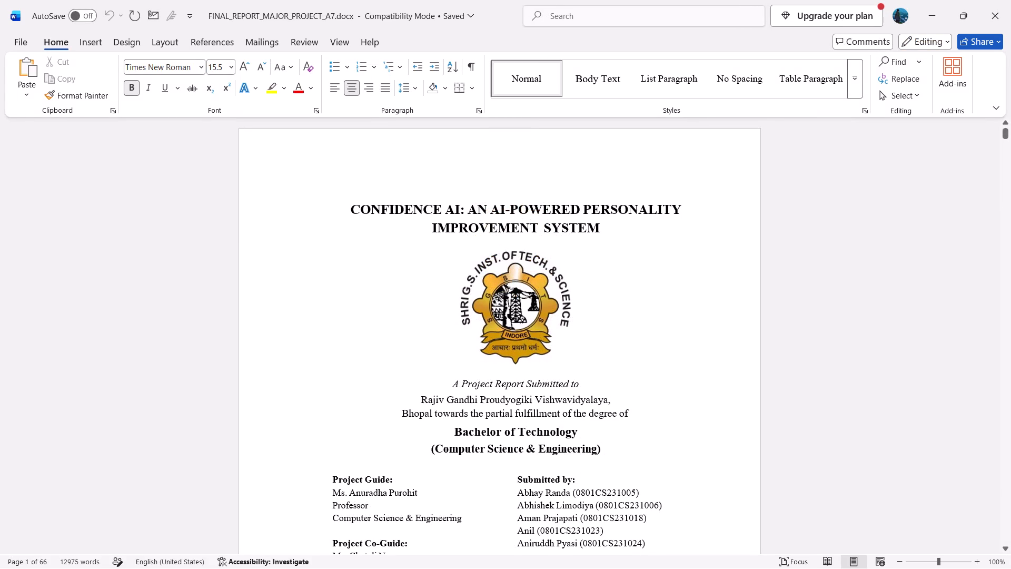
Delete "CONFIDENCE AI: AN AI-POWERED" from the cover page title so that it starts with PERSONALITY.
{"action": "left_click", "coordinate": [613, 228]}
{"action": "left_click", "coordinate": [586, 211]}
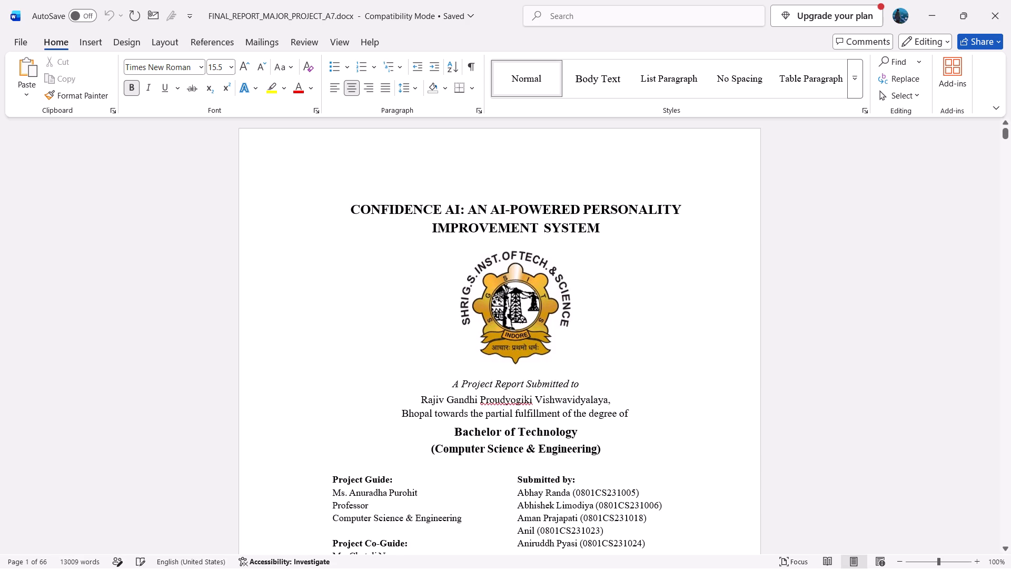
{"action": "key", "text": "BackSpace"}
{"action": "key", "text": "BackSpace"}
{"action": "key", "text": "BackSpace"}
{"action": "key", "text": "BackSpace"}
{"action": "key", "text": "BackSpace"}
{"action": "key", "text": "BackSpace"}
{"action": "key", "text": "BackSpace"}
{"action": "key", "text": "BackSpace"}
{"action": "key", "text": "BackSpace"}
{"action": "key", "text": "BackSpace"}
{"action": "key", "text": "BackSpace"}
{"action": "key", "text": "BackSpace"}
{"action": "key", "text": "BackSpace"}
{"action": "key", "text": "BackSpace"}
{"action": "key", "text": "BackSpace"}
{"action": "key", "text": "BackSpace"}
{"action": "key", "text": "BackSpace"}
{"action": "key", "text": "BackSpace"}
{"action": "key", "text": "BackSpace"}
{"action": "key", "text": "BackSpace"}
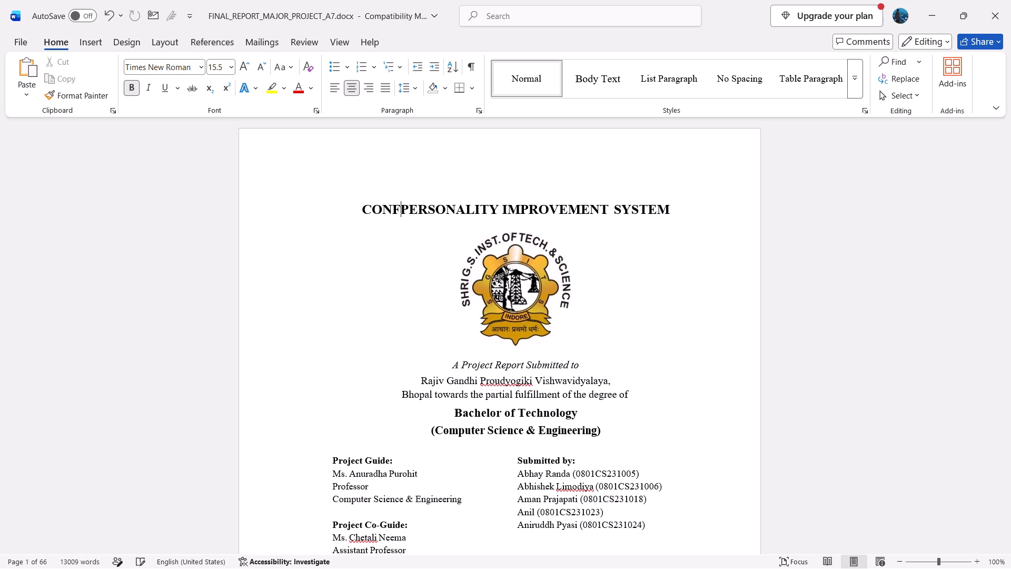
{"action": "key", "text": "BackSpace"}
{"action": "key", "text": "BackSpace"}
{"action": "key", "text": "BackSpace"}
{"action": "key", "text": "BackSpace"}
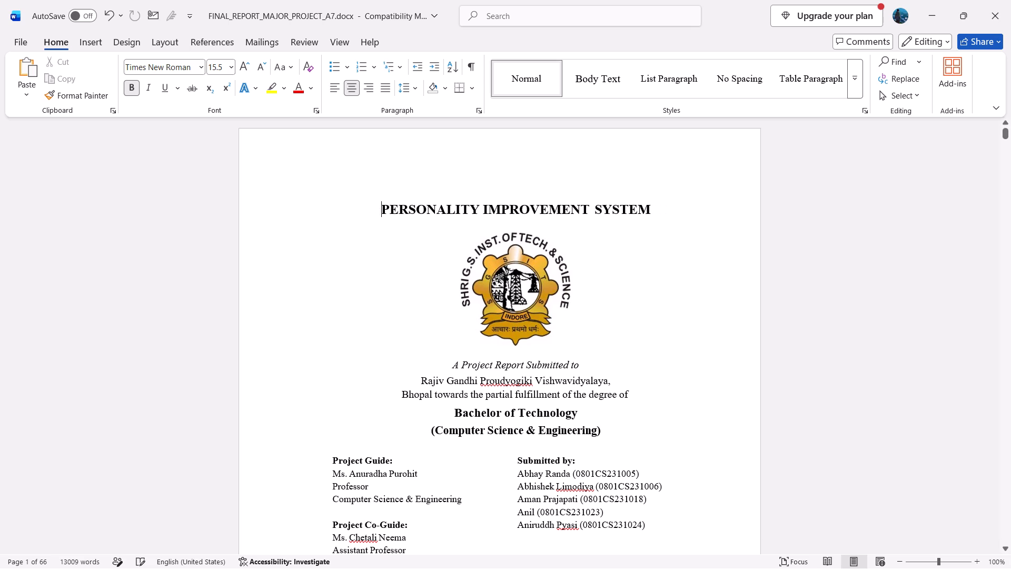
Replace the last word of the cover page title, SYSTEM, with PLATFORM.
{"action": "left_click", "coordinate": [591, 211]}
{"action": "key", "text": "BackSpace"}
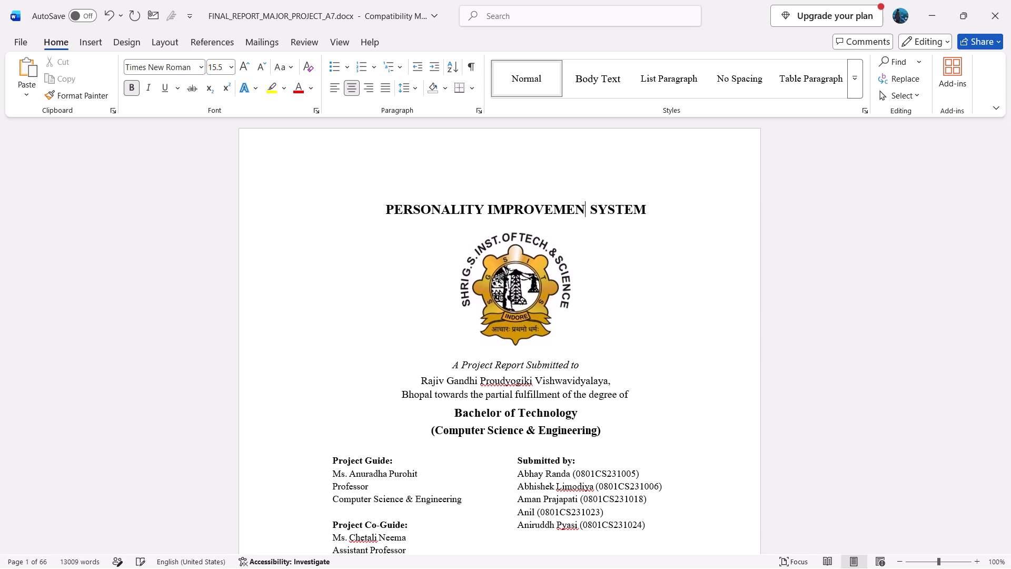
{"action": "key", "text": "ctrl+z"}
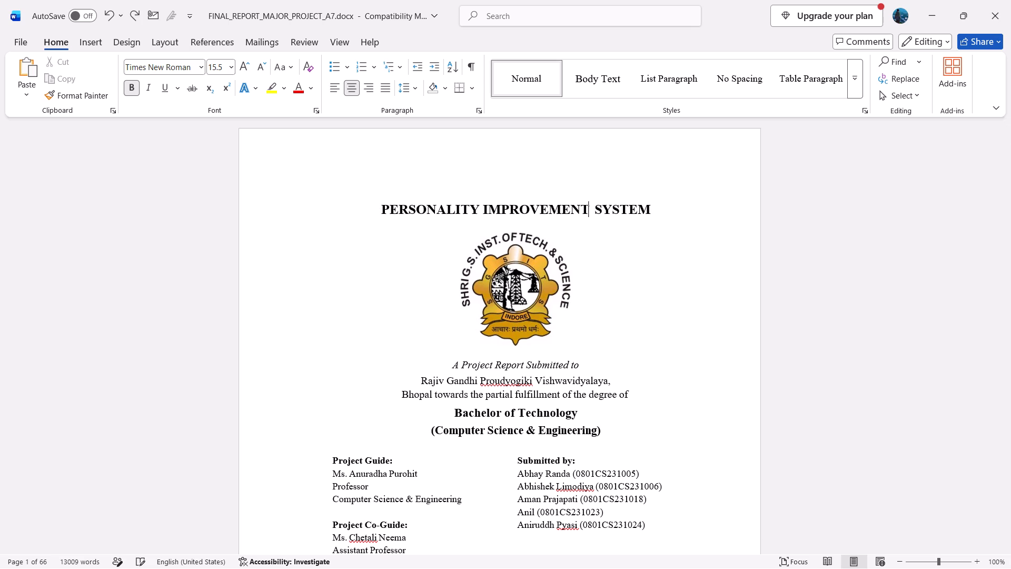
{"action": "left_click", "coordinate": [652, 213]}
{"action": "key", "text": "BackSpace"}
{"action": "key", "text": "BackSpace"}
{"action": "key", "text": "BackSpace"}
{"action": "key", "text": "BackSpace"}
{"action": "key", "text": "BackSpace"}
{"action": "key", "text": "BackSpace"}
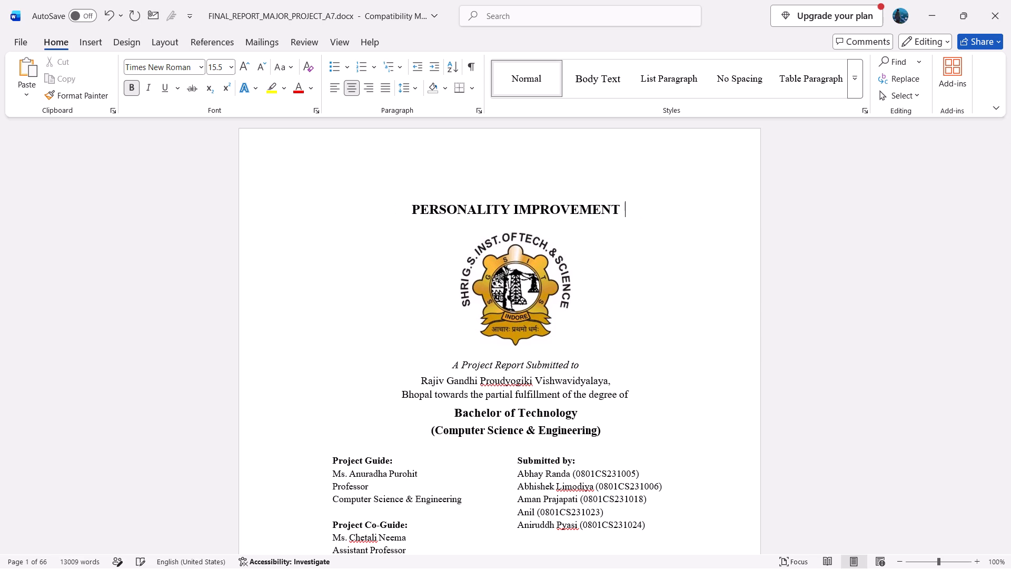
{"action": "key", "text": "p"}
{"action": "key", "text": "BackSpace"}
{"action": "type", "text": "PLATE"}
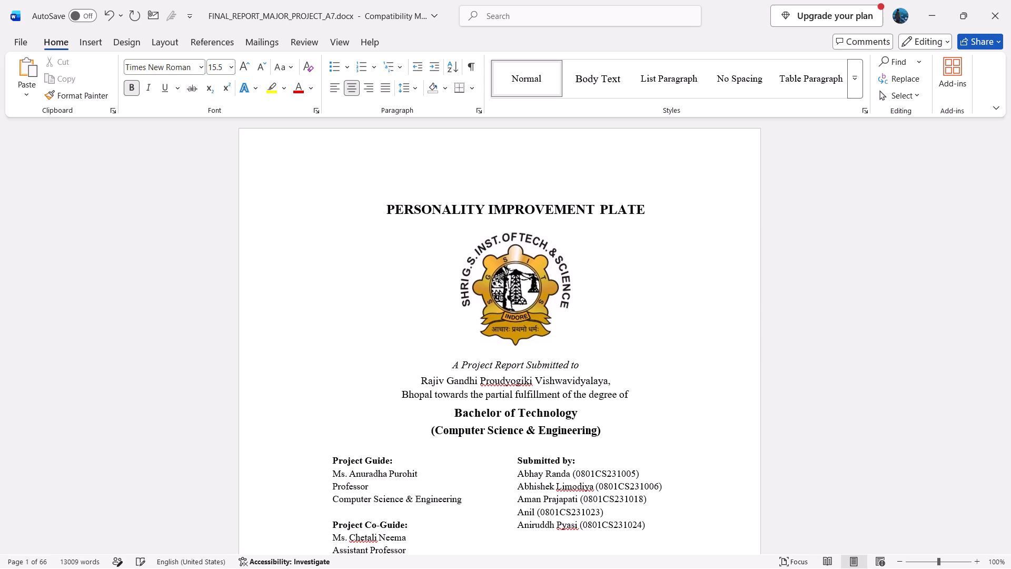
{"action": "key", "text": "BackSpace"}
{"action": "type", "text": "FORM"}
Change the Project Guide's title on the cover page to "Dr.".
{"action": "scroll", "coordinate": [588, 278], "scroll_direction": "down", "scroll_amount": 1}
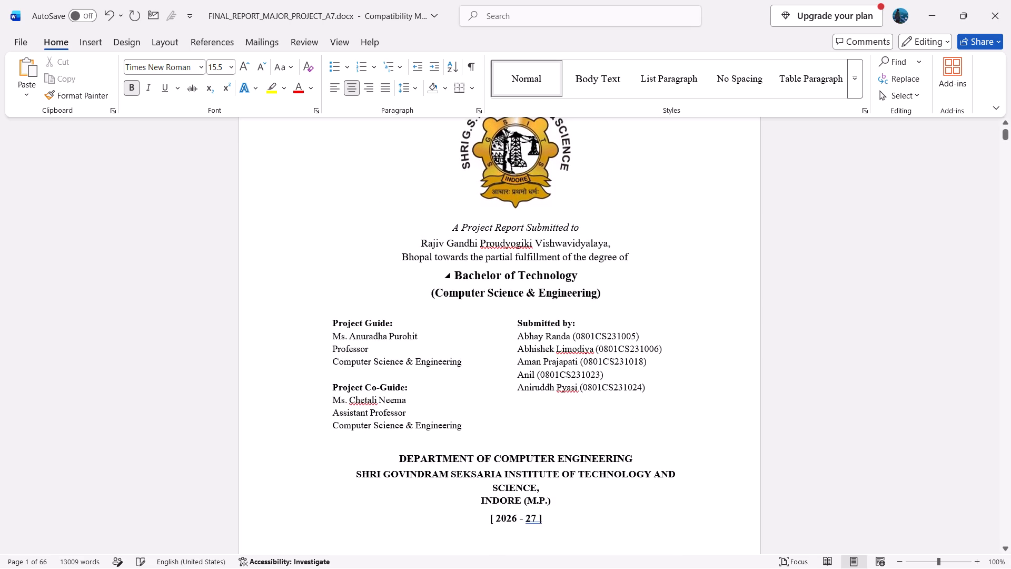
{"action": "scroll", "coordinate": [588, 278], "scroll_direction": "down", "scroll_amount": 1}
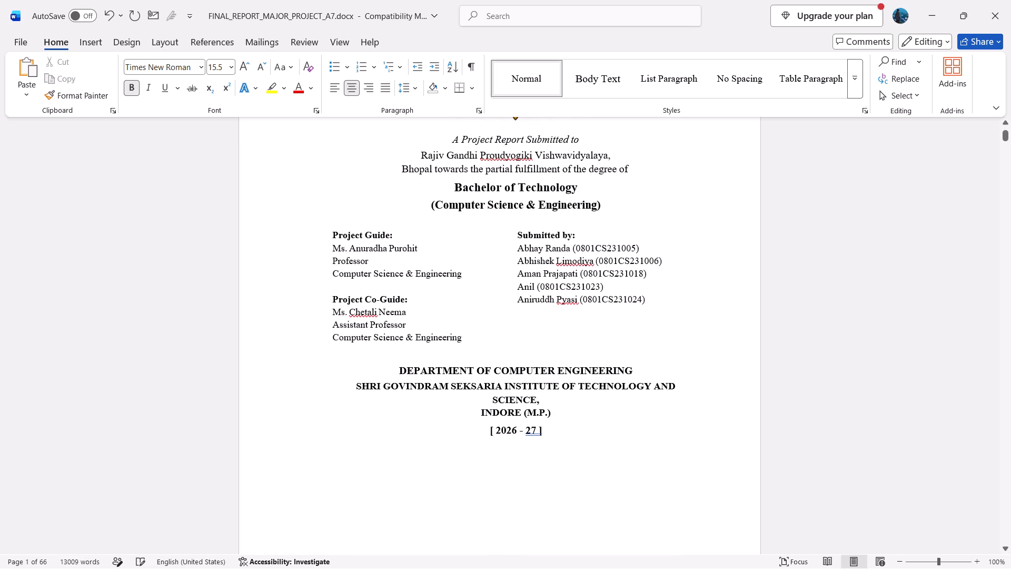
{"action": "left_click", "coordinate": [343, 251]}
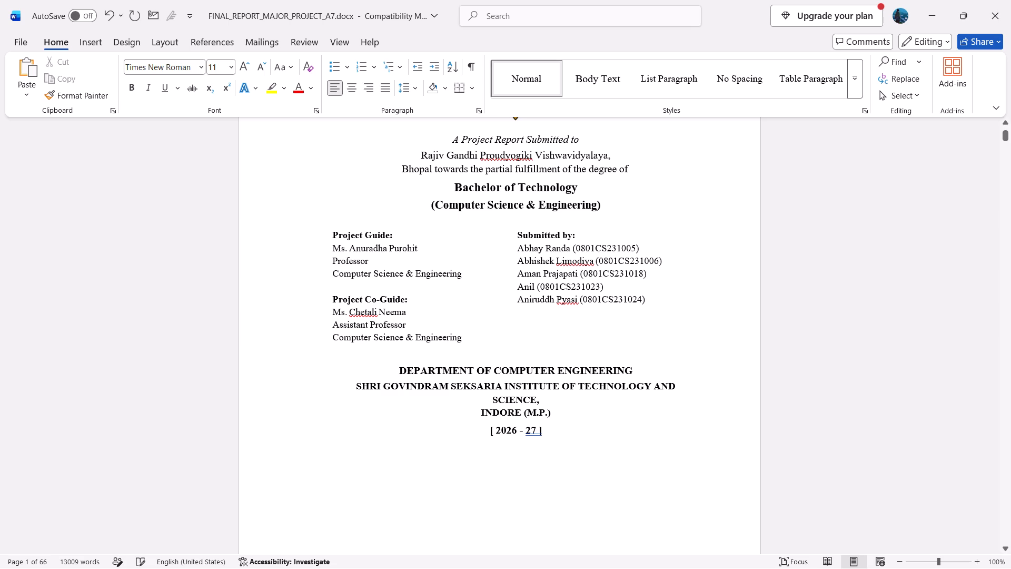
{"action": "key", "text": "Right"}
{"action": "key", "text": "BackSpace"}
{"action": "key", "text": "BackSpace"}
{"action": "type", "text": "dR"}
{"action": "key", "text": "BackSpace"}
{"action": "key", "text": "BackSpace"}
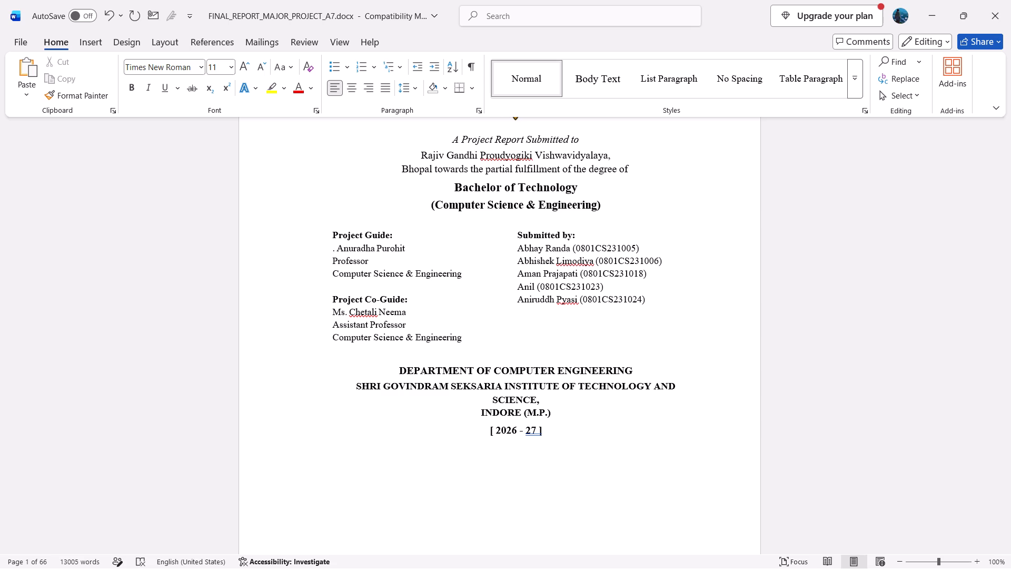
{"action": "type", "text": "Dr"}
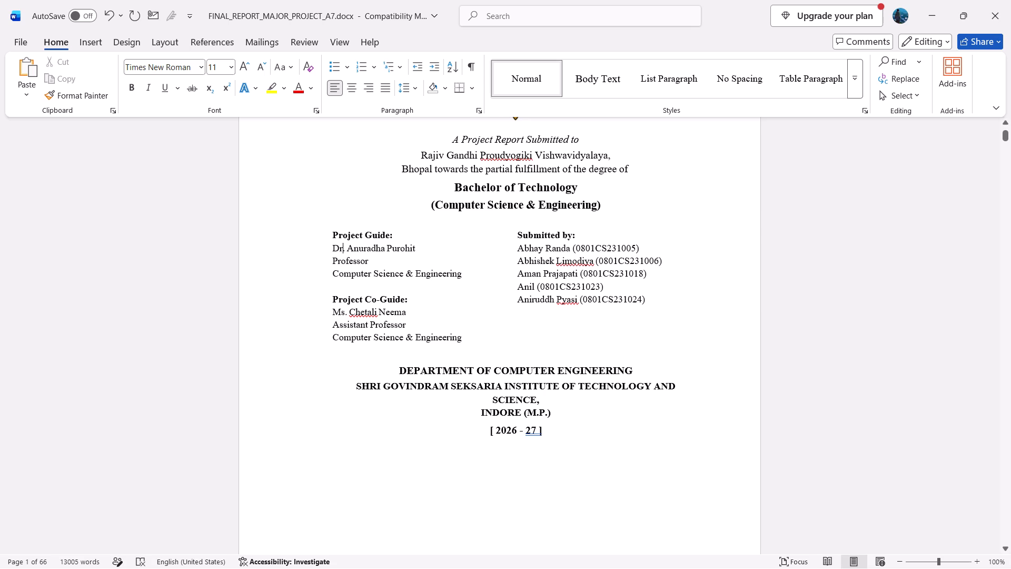
Insert three blank lines on the cover page between the Project Co-Guide block and the DEPARTMENT OF COMPUTER ENGINEERING line.
{"action": "left_click", "coordinate": [435, 385]}
{"action": "double_click", "coordinate": [423, 424]}
{"action": "left_click", "coordinate": [482, 352]}
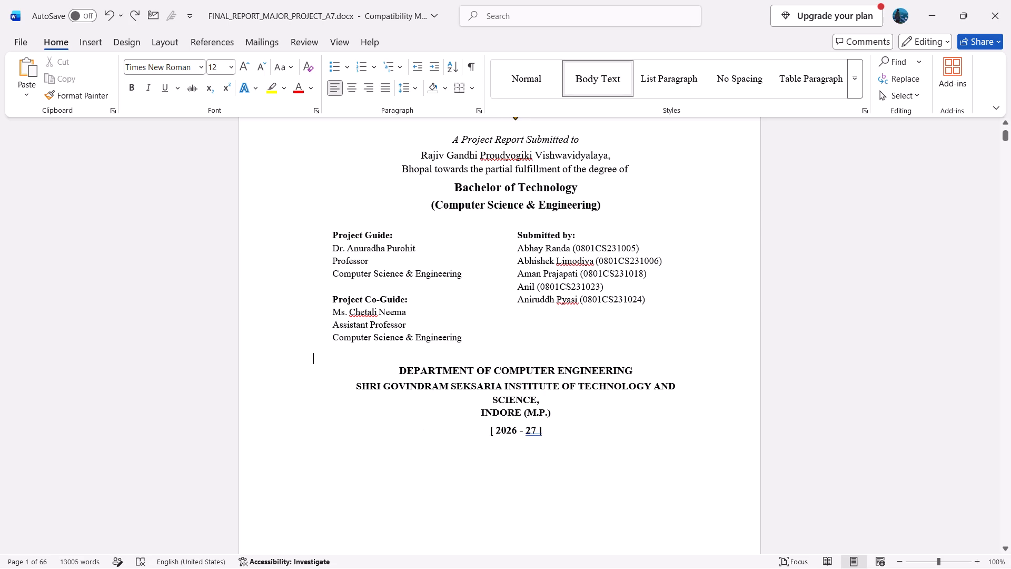
{"action": "key", "text": "Return"}
{"action": "key", "text": "Return"}
{"action": "key", "text": "Return"}
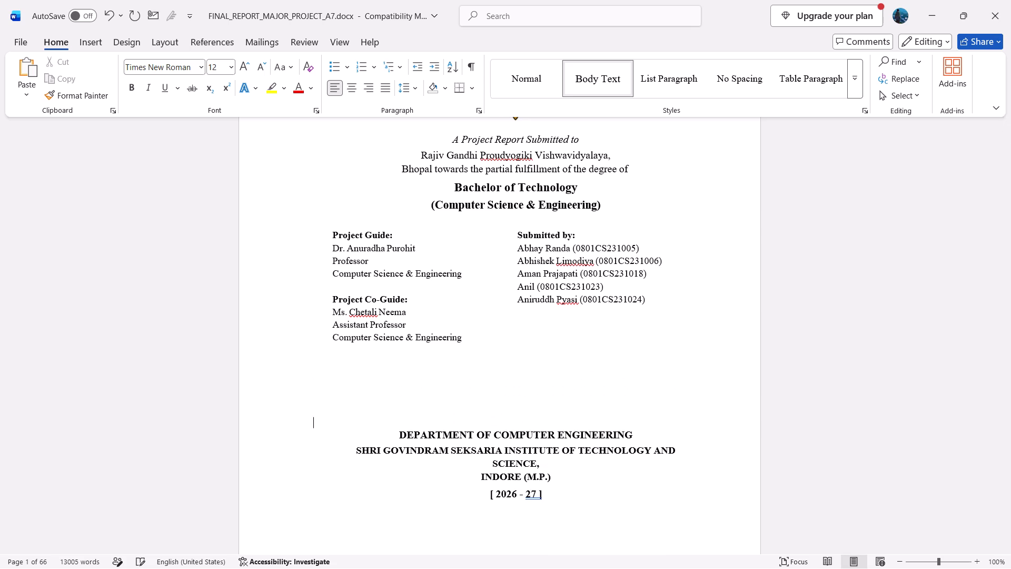
Change the project guide's title in the signature block of the RECOMMENDATION page to "Dr.".
{"action": "scroll", "coordinate": [618, 263], "scroll_direction": "up", "scroll_amount": 1}
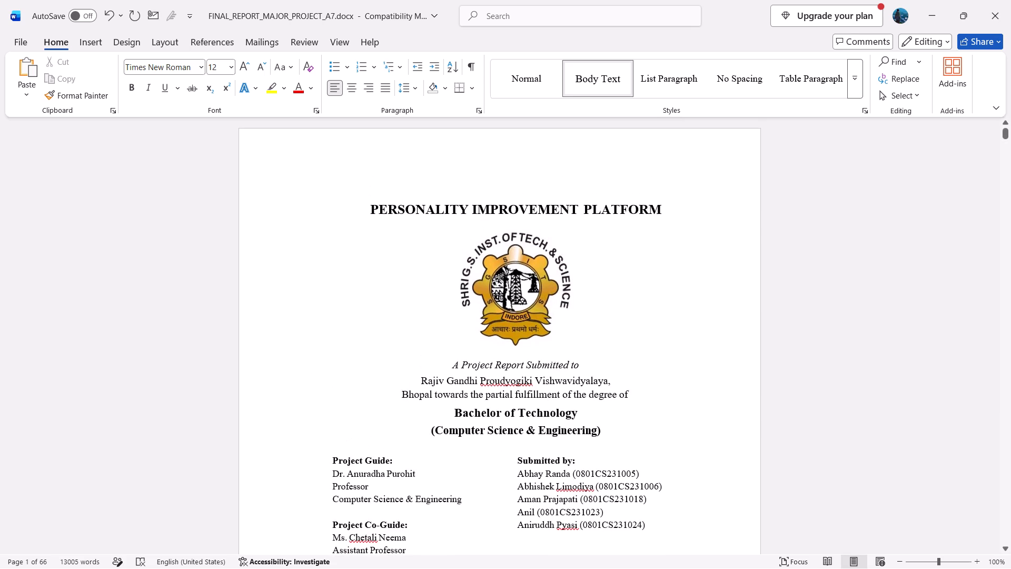
{"action": "scroll", "coordinate": [618, 263], "scroll_direction": "down", "scroll_amount": 3}
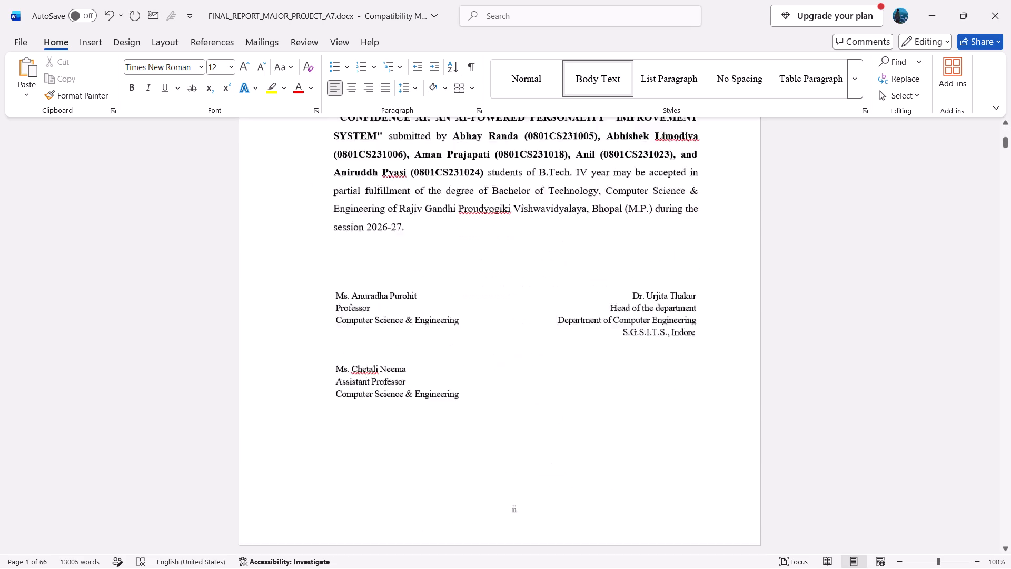
{"action": "scroll", "coordinate": [618, 263], "scroll_direction": "up", "scroll_amount": 3}
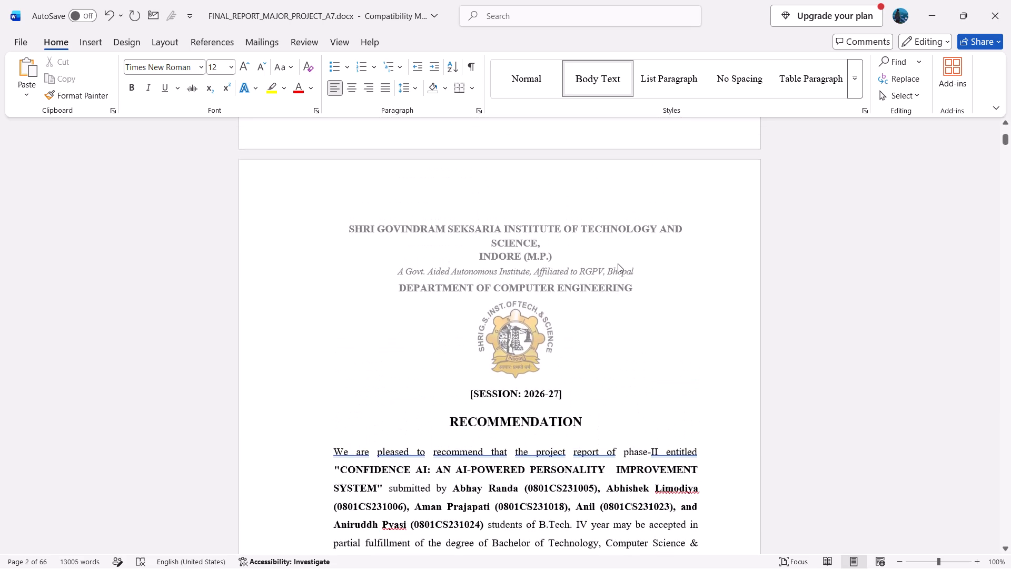
{"action": "scroll", "coordinate": [618, 263], "scroll_direction": "down", "scroll_amount": 1}
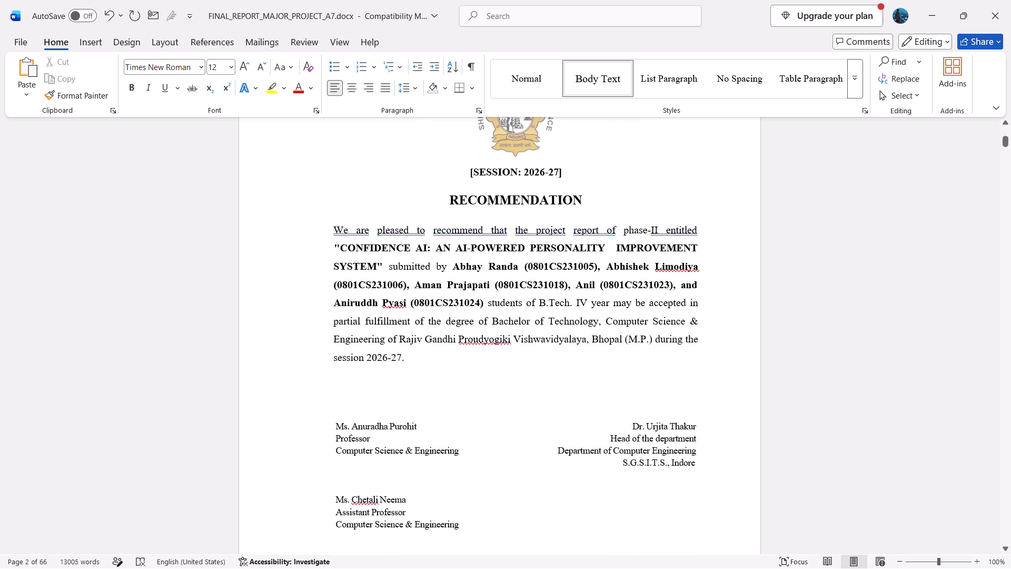
{"action": "left_click", "coordinate": [348, 427]}
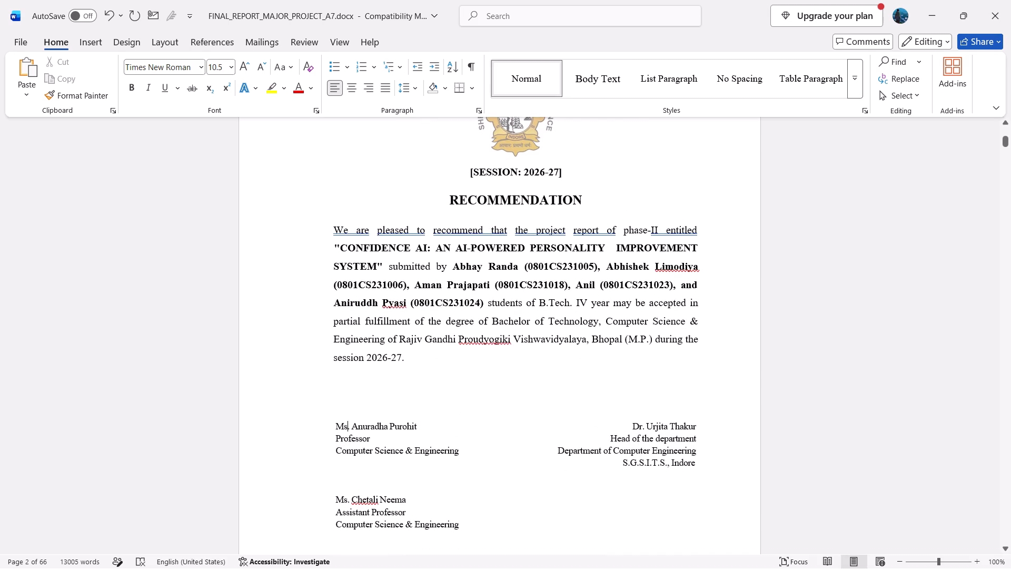
{"action": "key", "text": "BackSpace"}
{"action": "key", "text": "BackSpace"}
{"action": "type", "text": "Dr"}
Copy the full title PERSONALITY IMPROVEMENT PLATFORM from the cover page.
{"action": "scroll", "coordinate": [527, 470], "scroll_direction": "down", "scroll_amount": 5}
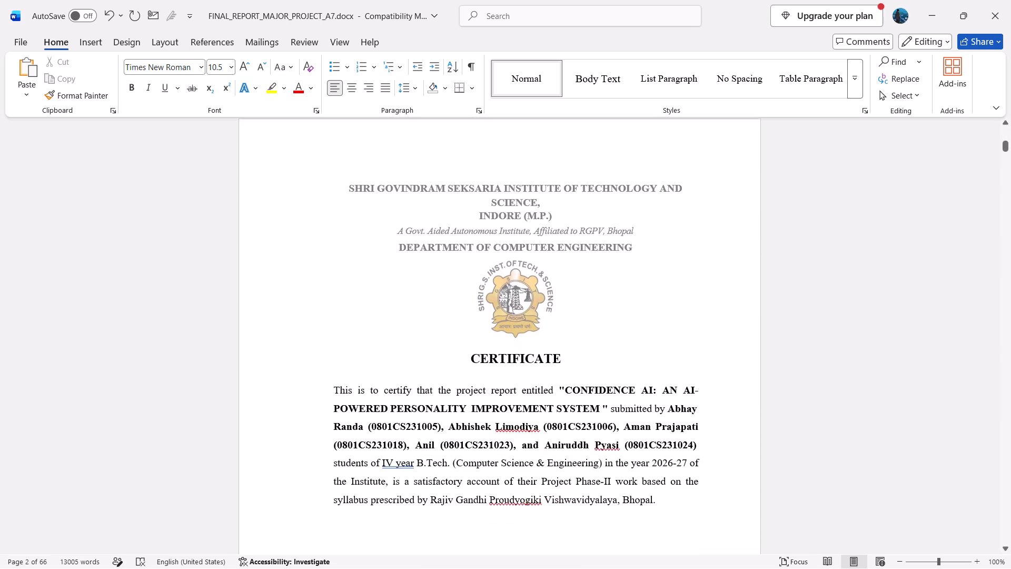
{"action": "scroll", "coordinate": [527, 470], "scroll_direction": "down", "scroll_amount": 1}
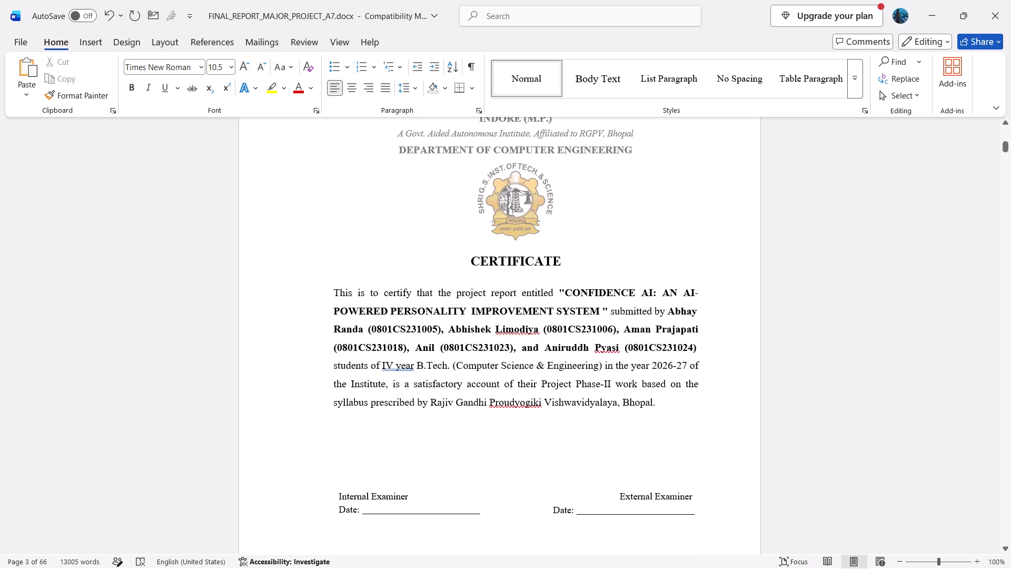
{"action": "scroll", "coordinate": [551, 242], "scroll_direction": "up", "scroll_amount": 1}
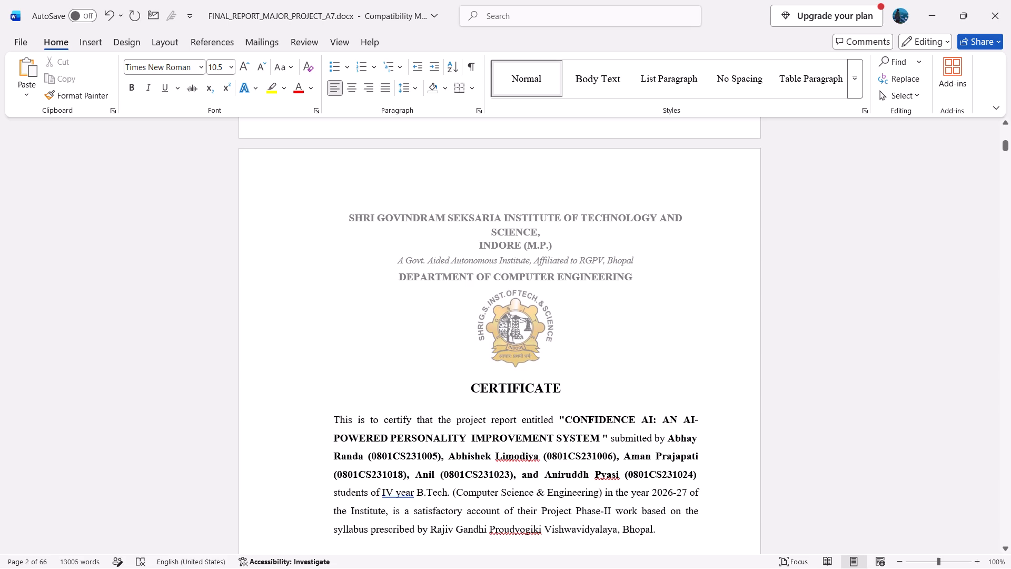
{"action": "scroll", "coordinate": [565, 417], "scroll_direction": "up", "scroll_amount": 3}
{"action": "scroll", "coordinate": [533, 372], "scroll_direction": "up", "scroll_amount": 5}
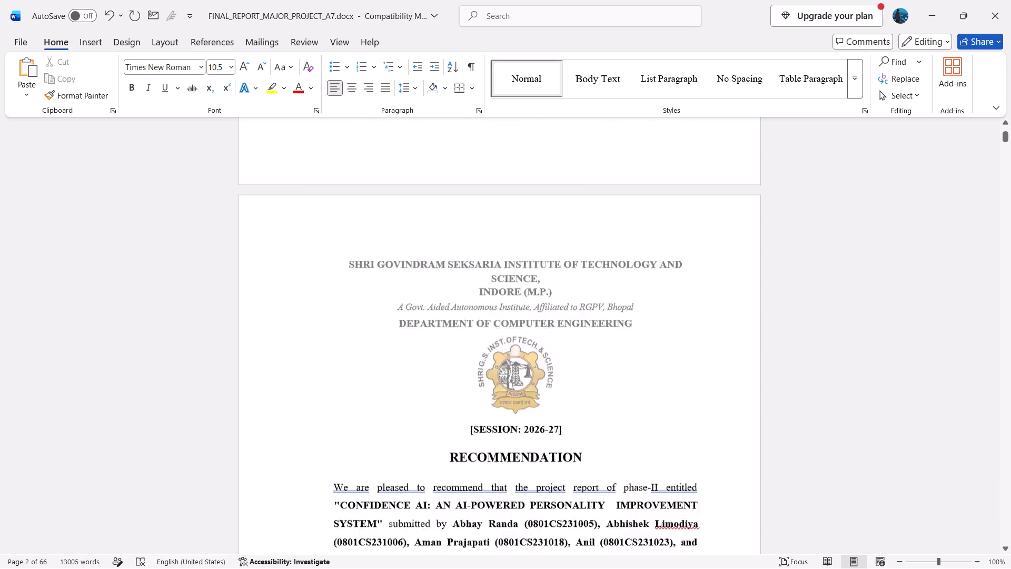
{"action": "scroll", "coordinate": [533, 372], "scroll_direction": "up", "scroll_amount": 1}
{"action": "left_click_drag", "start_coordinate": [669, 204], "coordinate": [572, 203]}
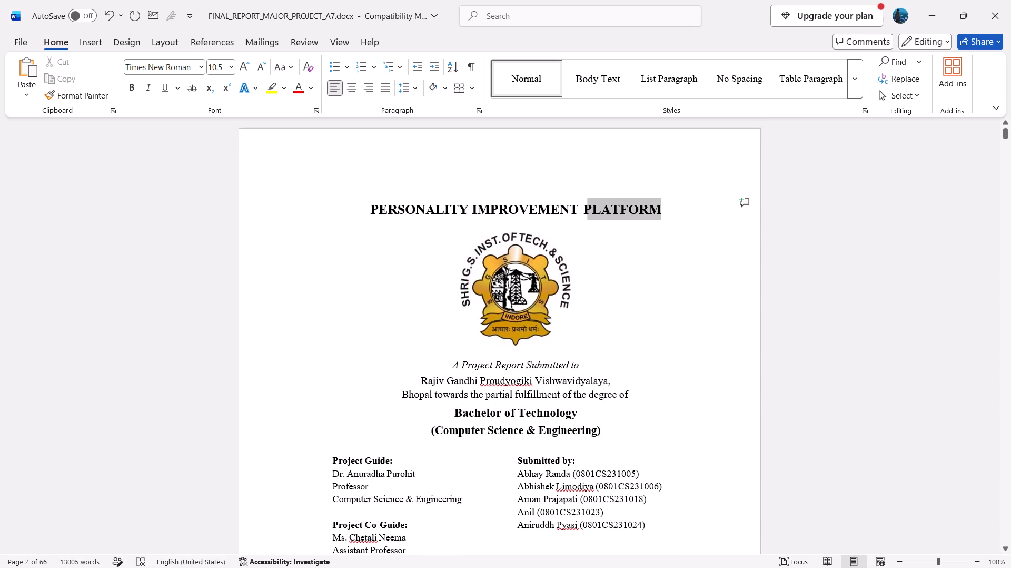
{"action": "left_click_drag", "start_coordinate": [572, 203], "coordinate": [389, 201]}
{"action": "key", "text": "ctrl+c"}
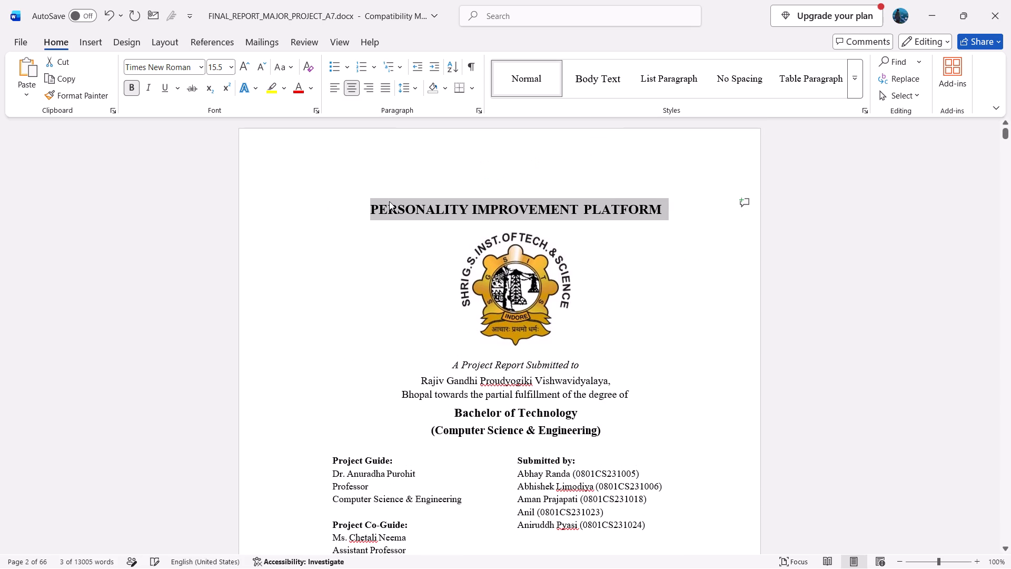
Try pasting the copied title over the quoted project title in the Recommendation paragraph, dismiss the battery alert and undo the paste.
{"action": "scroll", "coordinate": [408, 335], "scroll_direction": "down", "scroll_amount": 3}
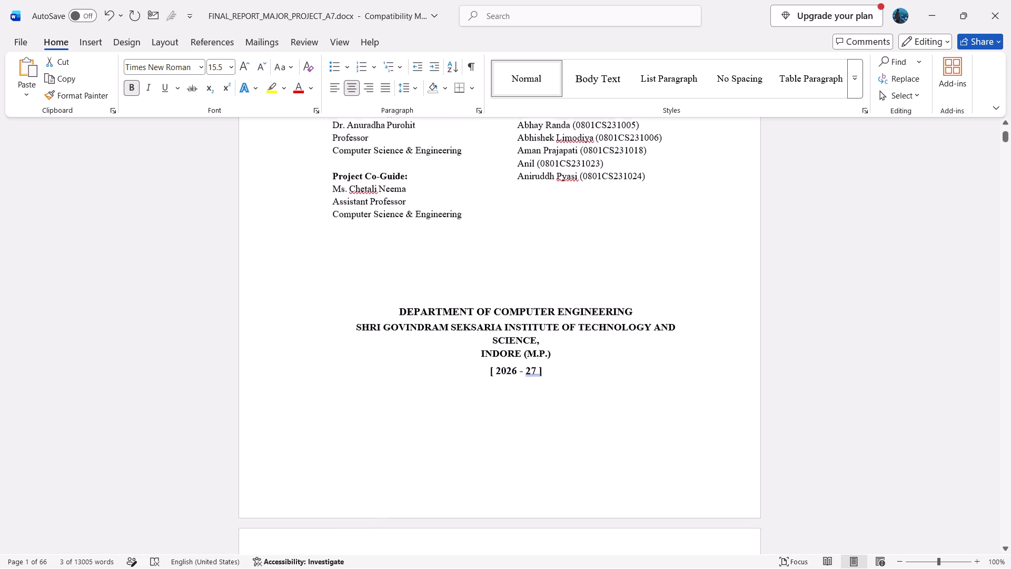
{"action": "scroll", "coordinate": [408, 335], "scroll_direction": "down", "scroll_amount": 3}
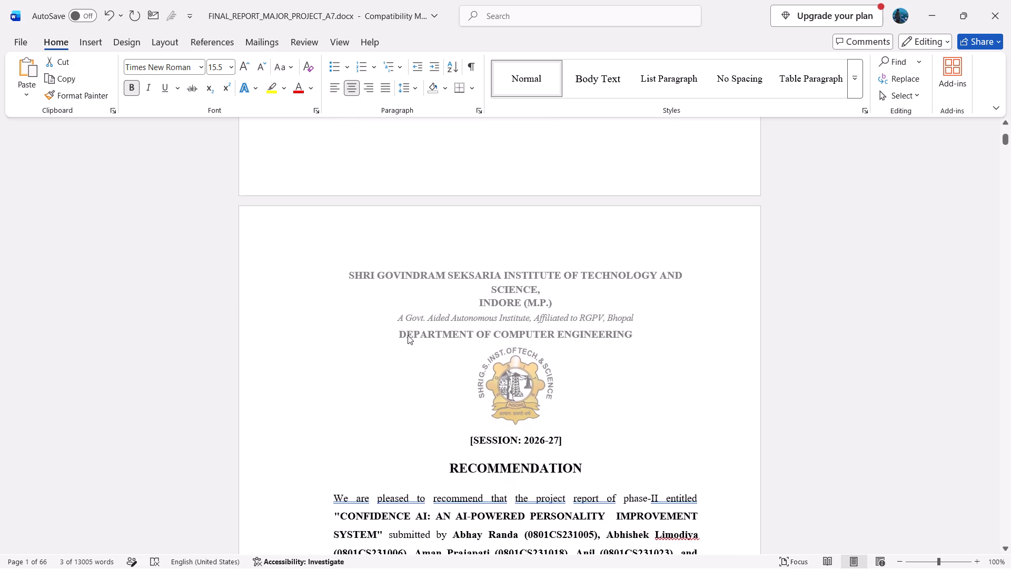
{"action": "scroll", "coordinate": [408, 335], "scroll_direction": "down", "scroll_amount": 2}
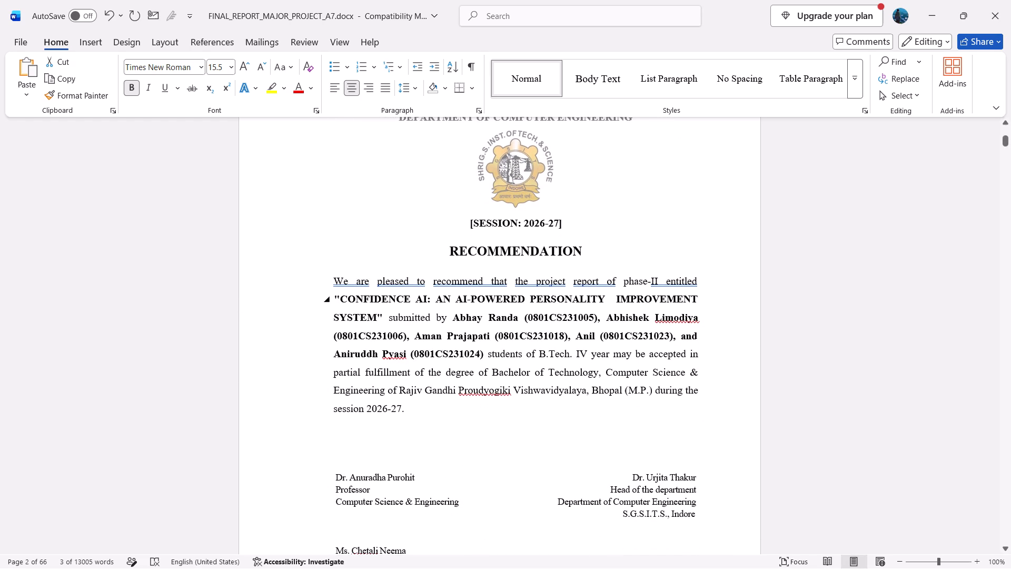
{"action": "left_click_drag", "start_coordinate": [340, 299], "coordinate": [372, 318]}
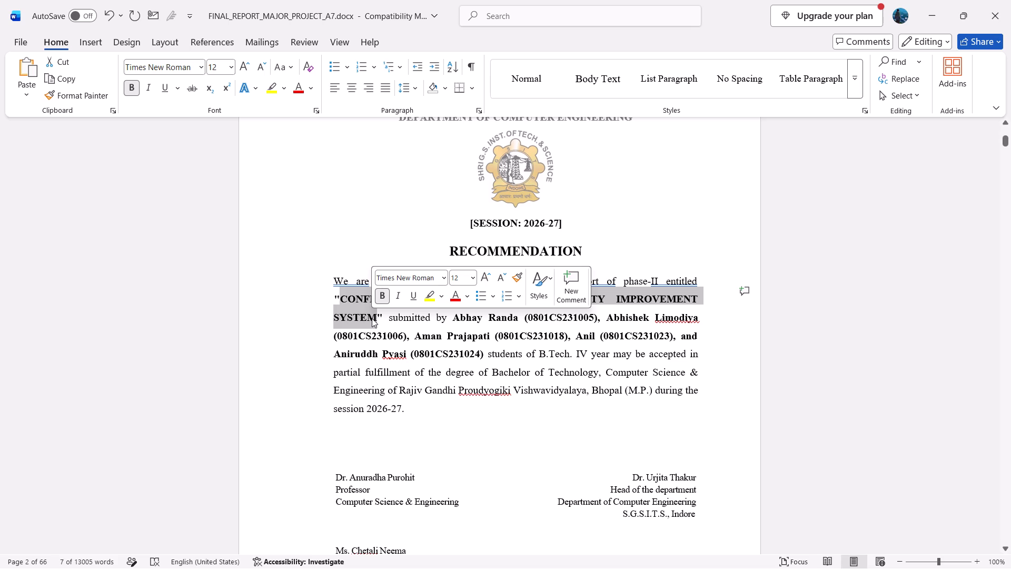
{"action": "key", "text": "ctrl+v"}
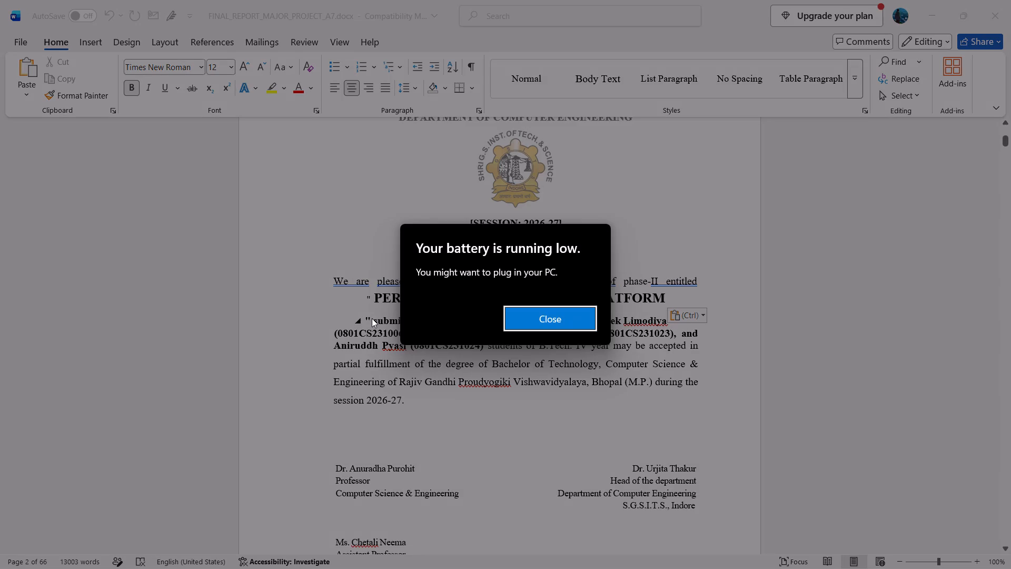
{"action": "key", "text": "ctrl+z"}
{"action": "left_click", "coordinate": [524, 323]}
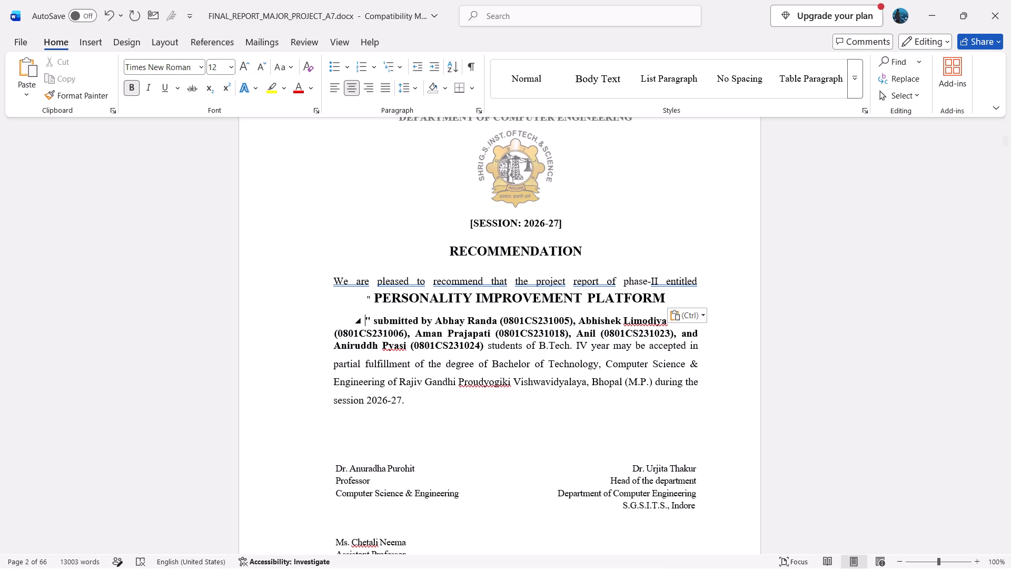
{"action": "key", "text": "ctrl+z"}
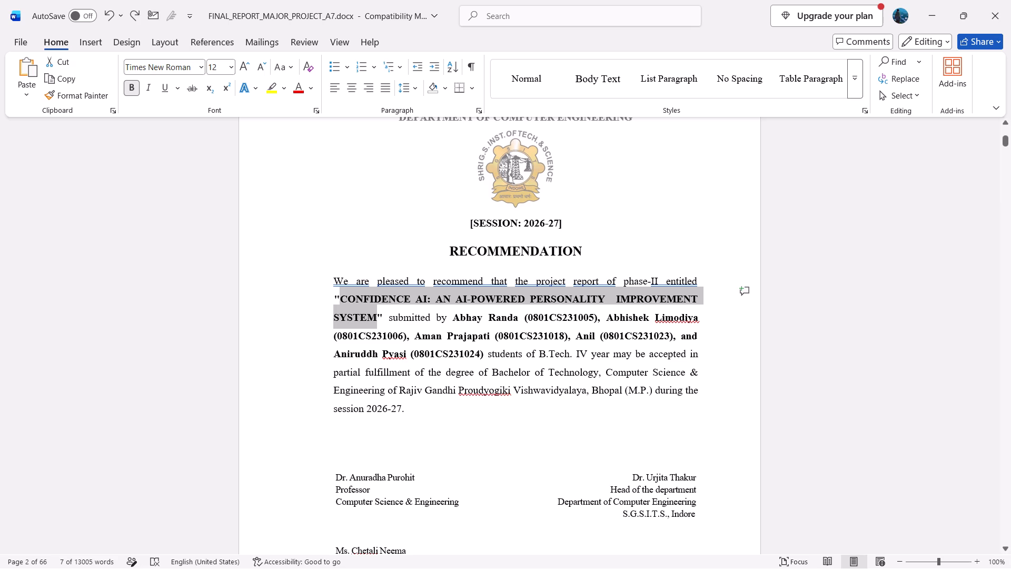
Delete "CONFIDENCE AI: AN AI-POWERED" from the quoted project title in the Recommendation paragraph.
{"action": "left_click", "coordinate": [528, 298]}
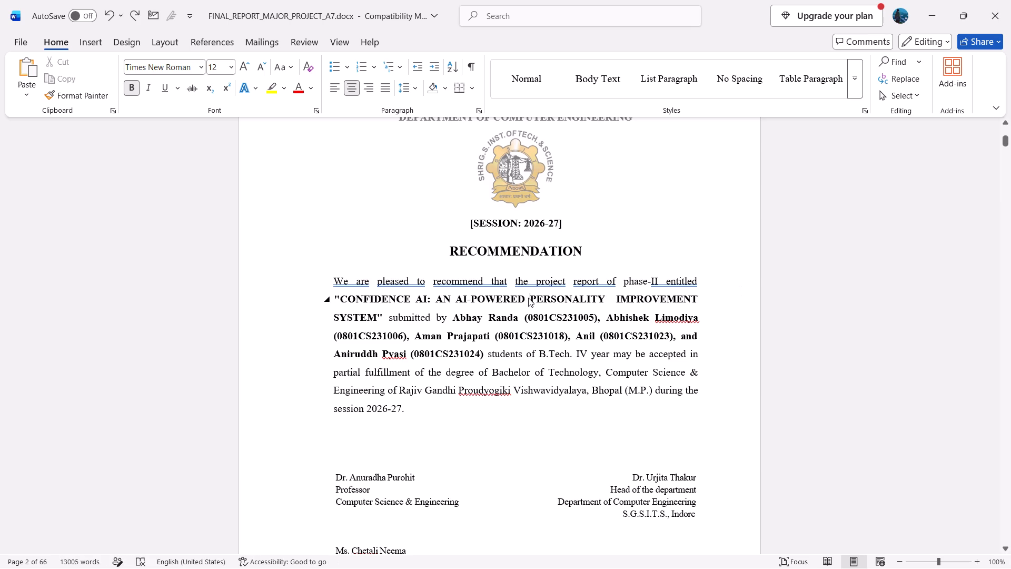
{"action": "key", "text": "BackSpace"}
{"action": "key", "text": "BackSpace"}
{"action": "key", "text": "BackSpace"}
{"action": "key", "text": "BackSpace"}
{"action": "key", "text": "BackSpace"}
{"action": "key", "text": "BackSpace"}
{"action": "key", "text": "BackSpace"}
{"action": "key", "text": "BackSpace"}
{"action": "key", "text": "BackSpace"}
{"action": "key", "text": "BackSpace"}
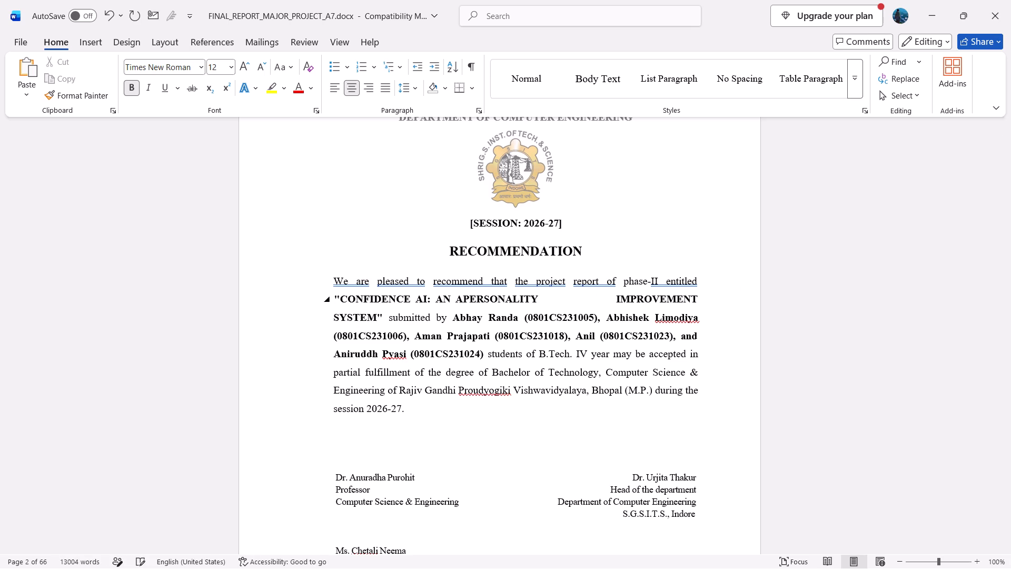
{"action": "key", "text": "BackSpace"}
{"action": "key", "text": "BackSpace"}
{"action": "key", "text": "BackSpace"}
{"action": "key", "text": "BackSpace"}
{"action": "key", "text": "BackSpace"}
{"action": "key", "text": "BackSpace"}
{"action": "key", "text": "BackSpace"}
{"action": "key", "text": "BackSpace"}
{"action": "key", "text": "BackSpace"}
{"action": "key", "text": "BackSpace"}
{"action": "key", "text": "BackSpace"}
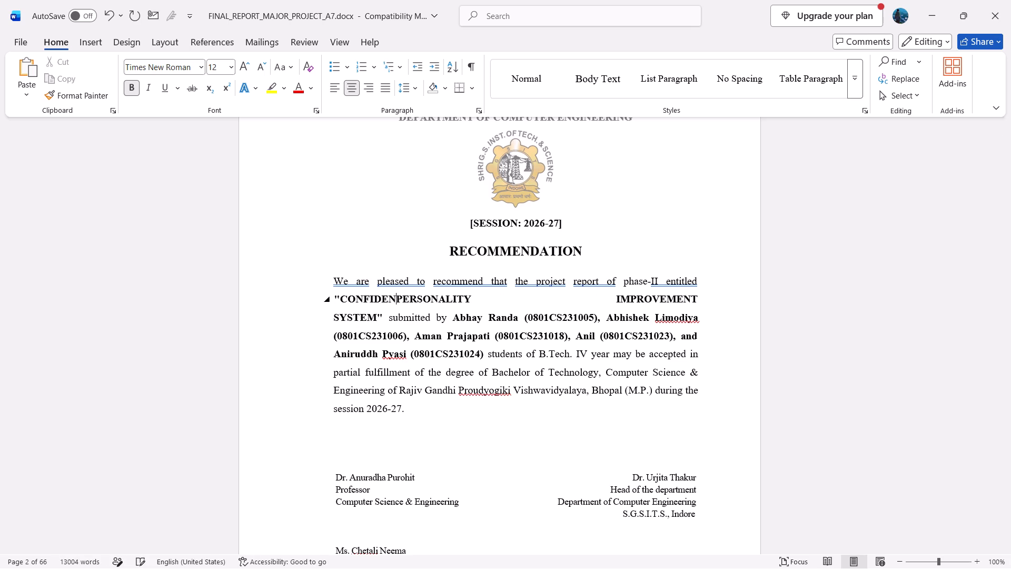
{"action": "key", "text": "BackSpace"}
{"action": "key", "text": "BackSpace"}
{"action": "key", "text": "BackSpace"}
{"action": "key", "text": "BackSpace"}
{"action": "key", "text": "BackSpace"}
{"action": "key", "text": "BackSpace"}
{"action": "key", "text": "BackSpace"}
{"action": "key", "text": "BackSpace"}
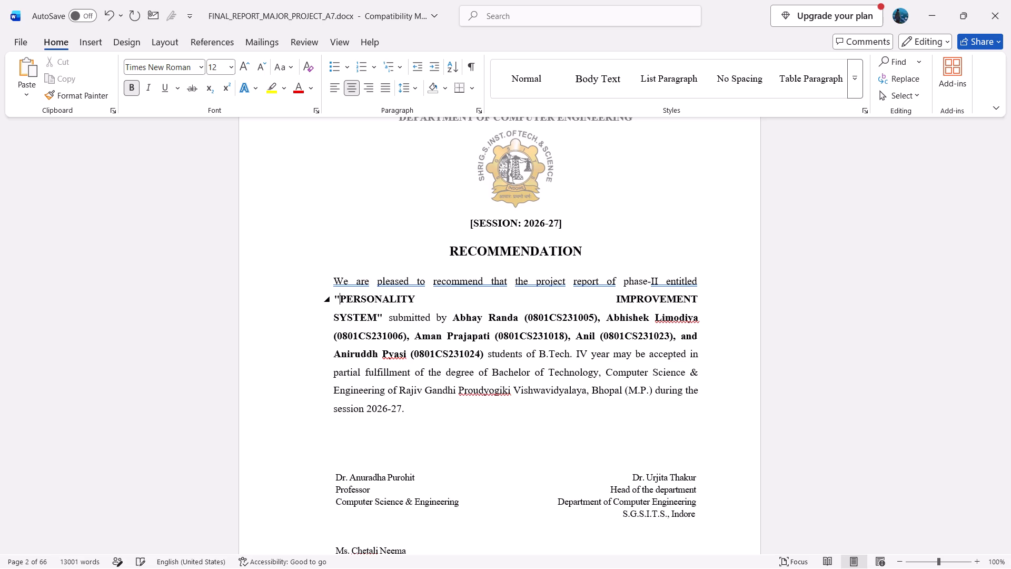
Reduce the wide gap between PERSONALITY and IMPROVEMENT in the Recommendation title to one space, left-align the line and add a trailing space.
{"action": "left_click", "coordinate": [616, 298]}
{"action": "key", "text": "BackSpace"}
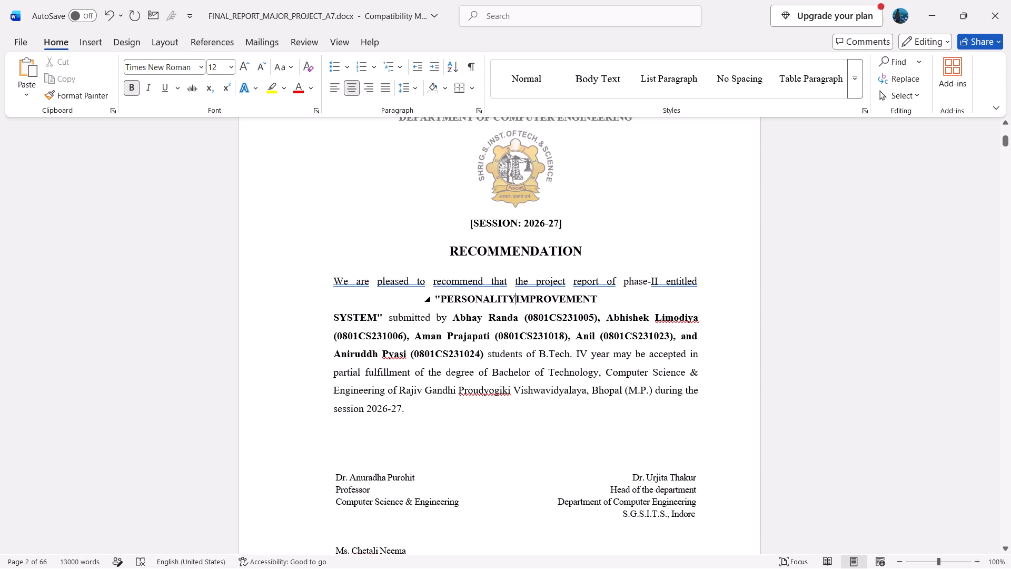
{"action": "left_click", "coordinate": [423, 296]}
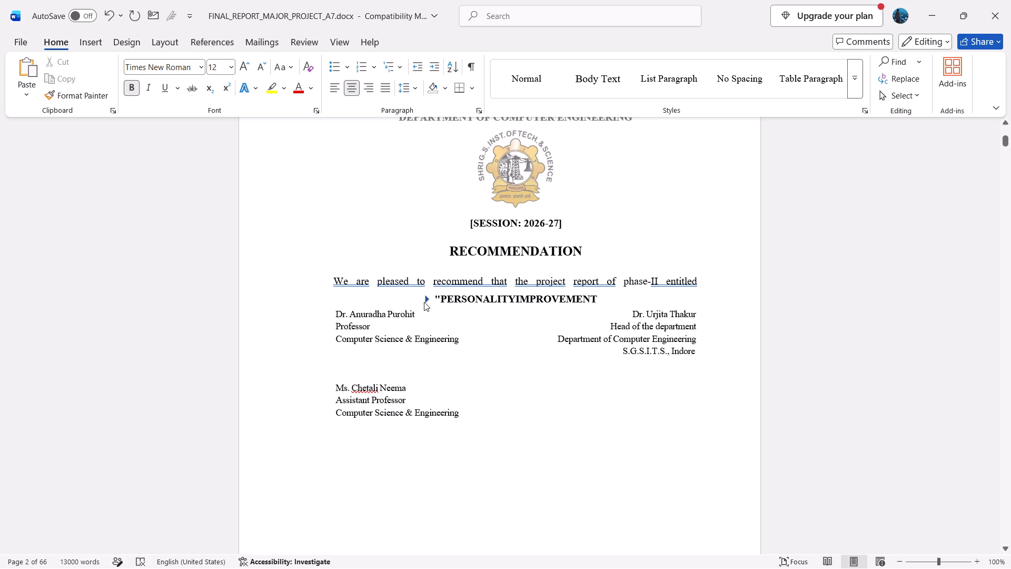
{"action": "left_click", "coordinate": [424, 300]}
{"action": "left_click", "coordinate": [417, 298]}
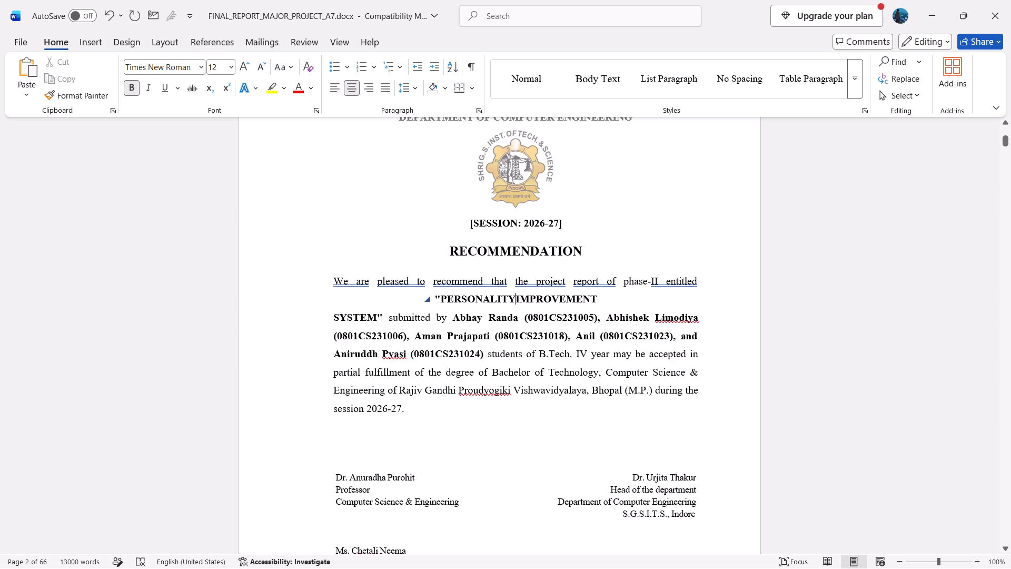
{"action": "key", "text": "BackSpace"}
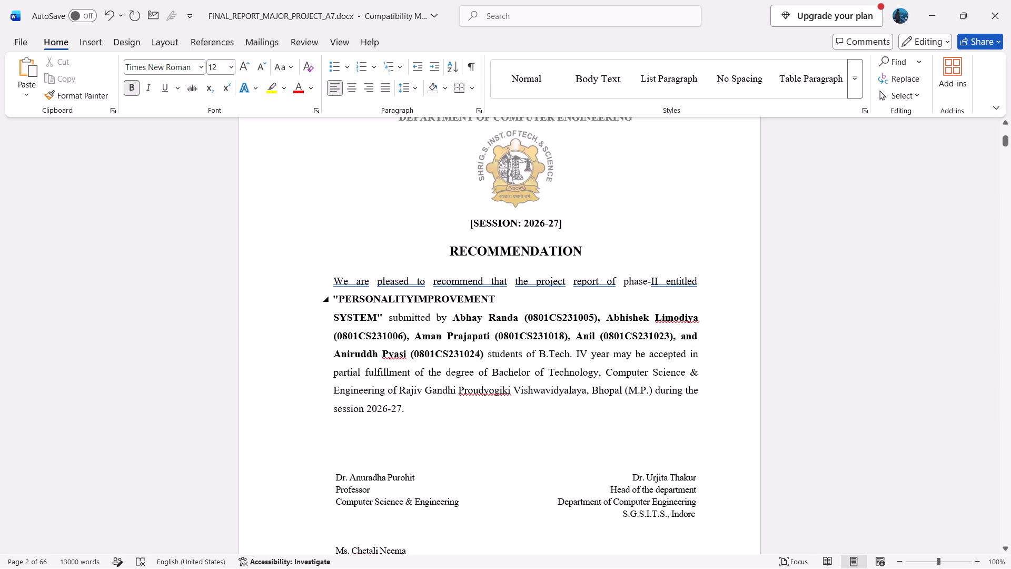
{"action": "left_click", "coordinate": [500, 298]}
{"action": "key", "text": "space"}
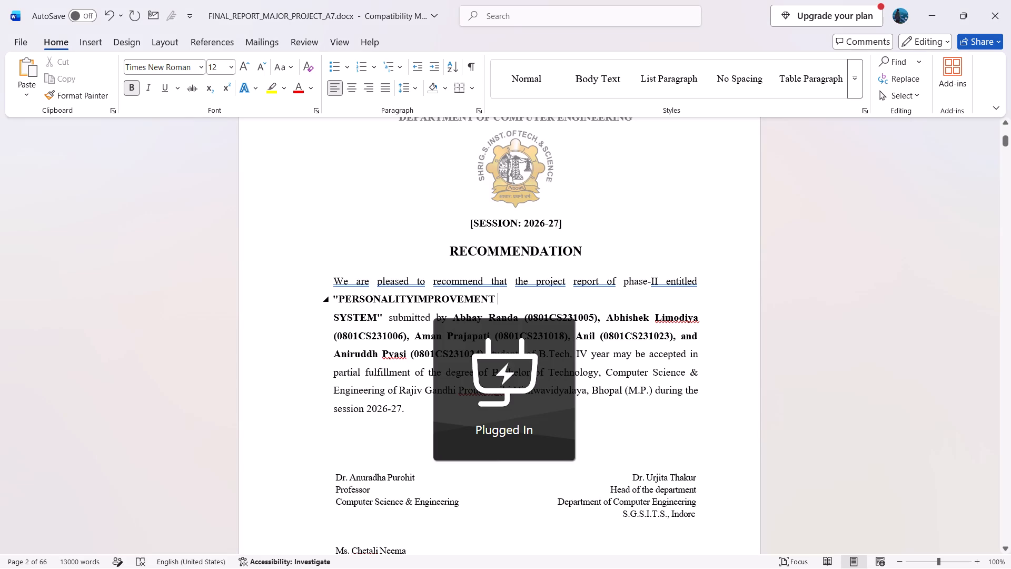
{"action": "left_click", "coordinate": [414, 298]}
{"action": "key", "text": "space"}
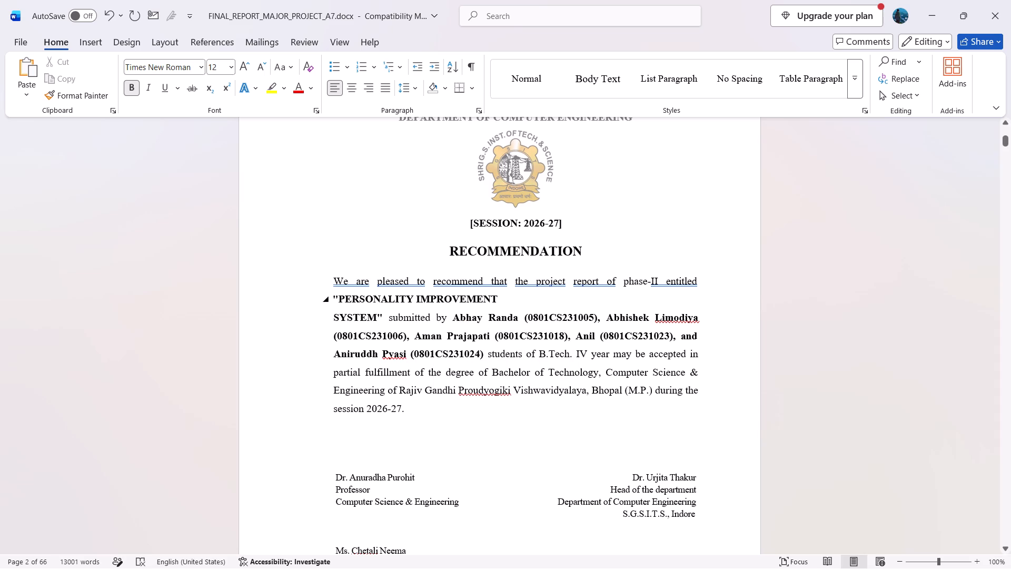
Add PLATFORM after IMPROVEMENT in the quoted project title of the Recommendation paragraph.
{"action": "left_click", "coordinate": [521, 301]}
{"action": "key", "text": "p"}
{"action": "key", "text": "BackSpace"}
{"action": "type", "text": "PATA"}
{"action": "key", "text": "BackSpace"}
{"action": "key", "text": "BackSpace"}
{"action": "key", "text": "BackSpace"}
{"action": "type", "text": "LATFORM"}
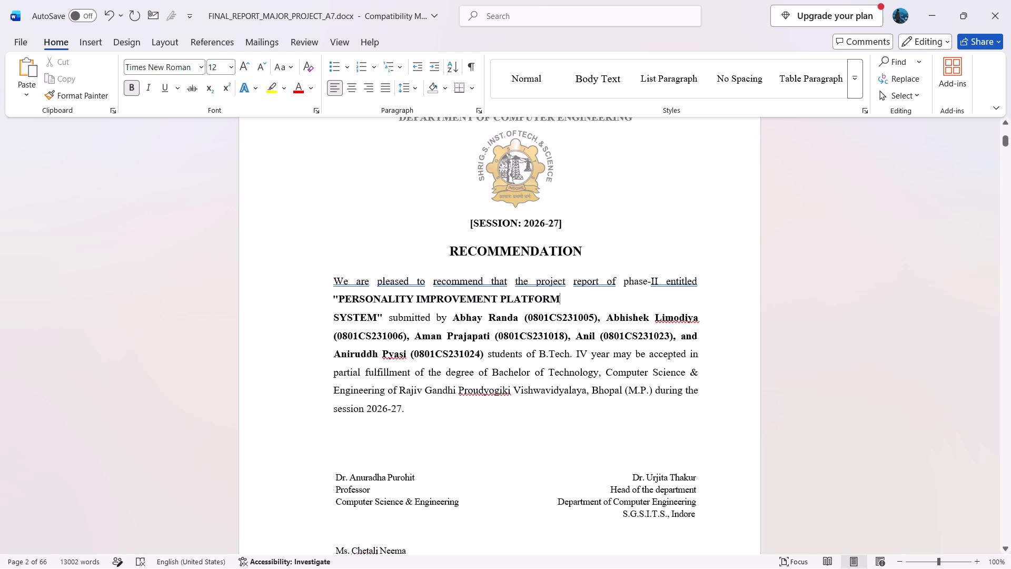
Delete SYSTEM from the quoted title and join the submission text onto the title line, with a space before the closing quotation mark.
{"action": "left_click", "coordinate": [377, 320]}
{"action": "key", "text": "BackSpace"}
{"action": "key", "text": "BackSpace"}
{"action": "key", "text": "BackSpace"}
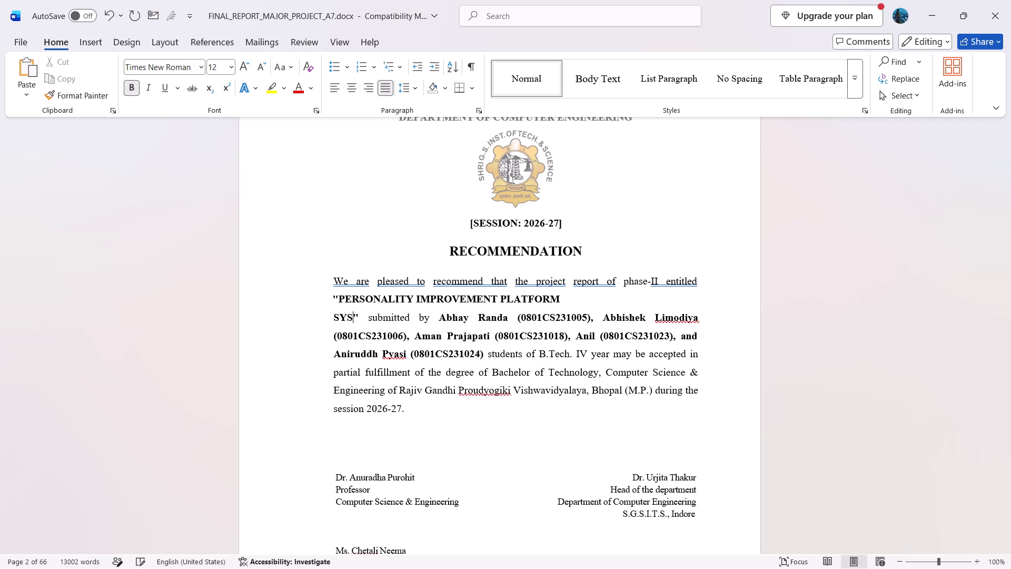
{"action": "key", "text": "BackSpace"}
{"action": "key", "text": "BackSpace"}
{"action": "key", "text": "BackSpace"}
{"action": "key", "text": "BackSpace"}
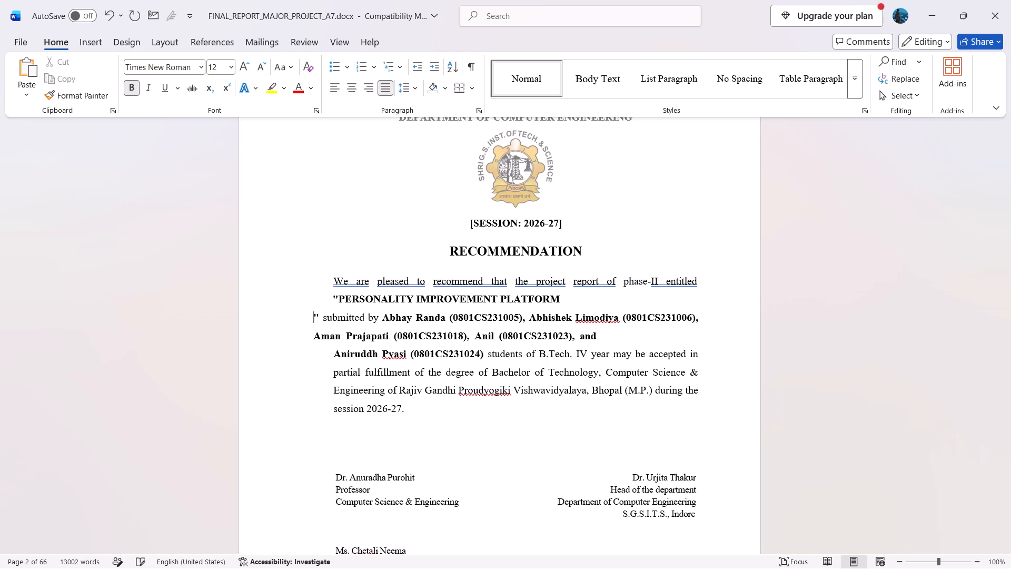
{"action": "key", "text": "BackSpace"}
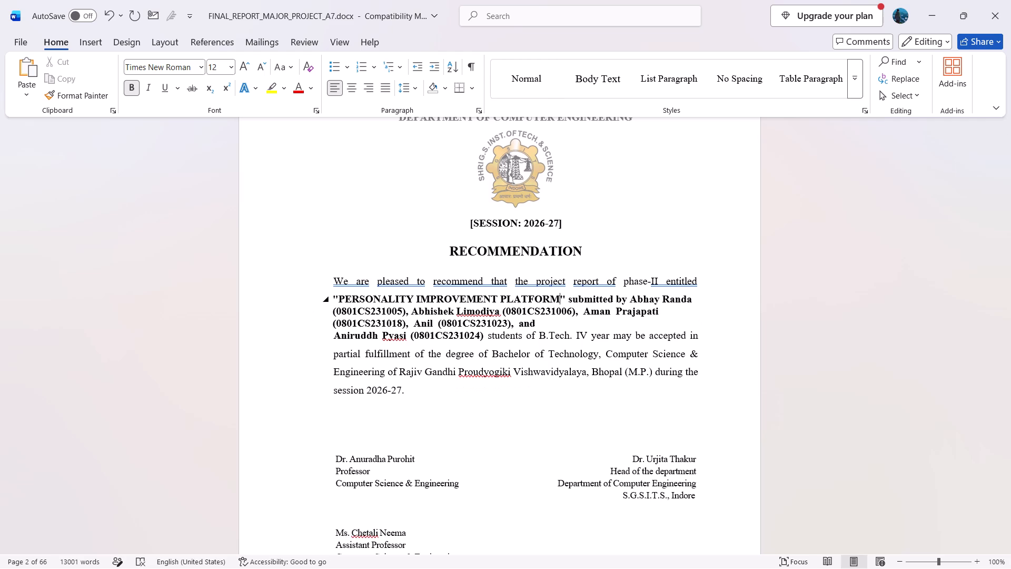
{"action": "key", "text": "space"}
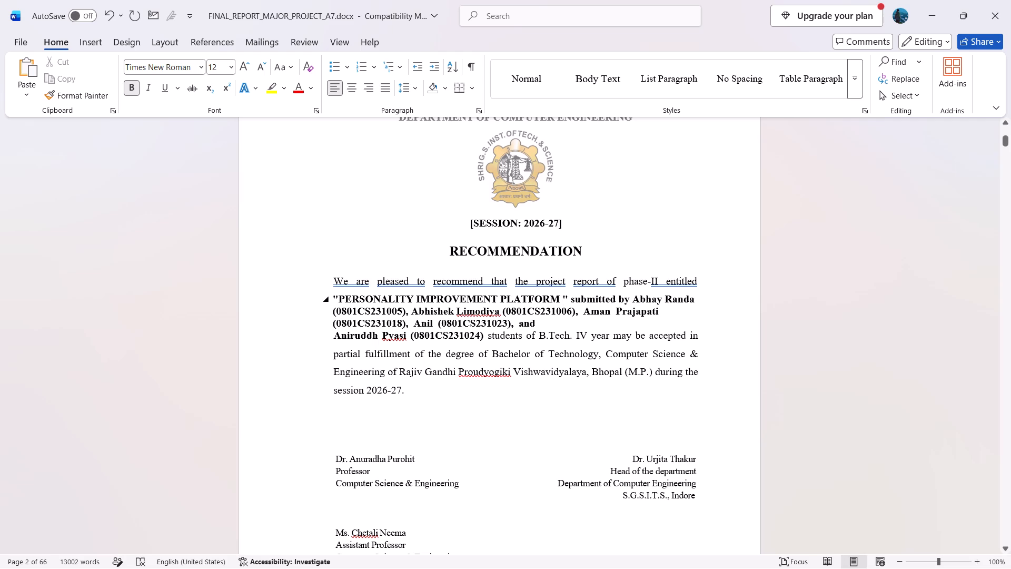
Join the line starting with the last student's name onto the preceding line of the Recommendation paragraph.
{"action": "left_click", "coordinate": [313, 357]}
{"action": "left_click", "coordinate": [335, 337]}
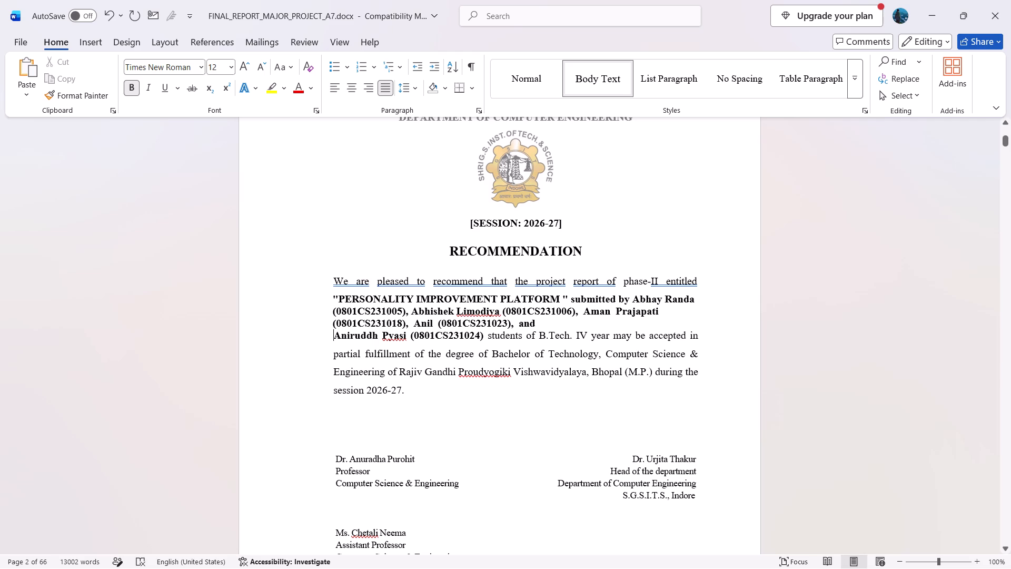
{"action": "key", "text": "BackSpace"}
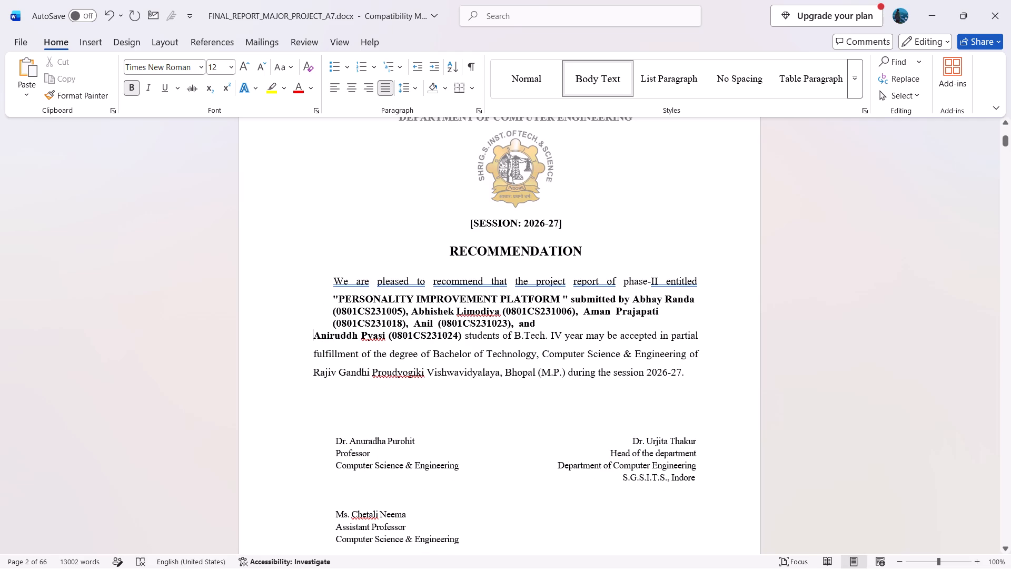
{"action": "key", "text": "BackSpace"}
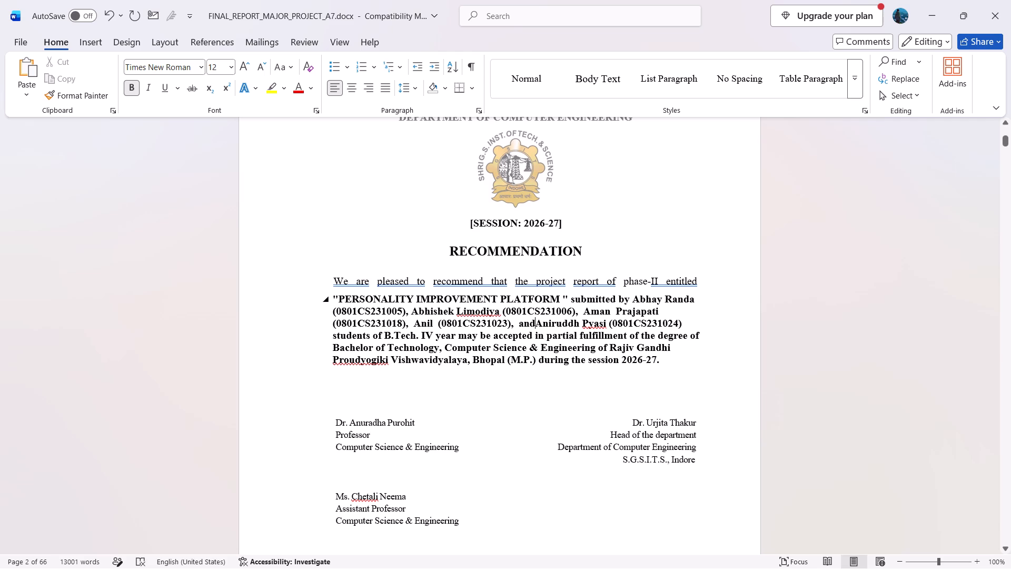
Remove bold from the Recommendation text after the quoted title, from "submitted by" through "session 2026-27.".
{"action": "left_click_drag", "start_coordinate": [570, 296], "coordinate": [604, 326]}
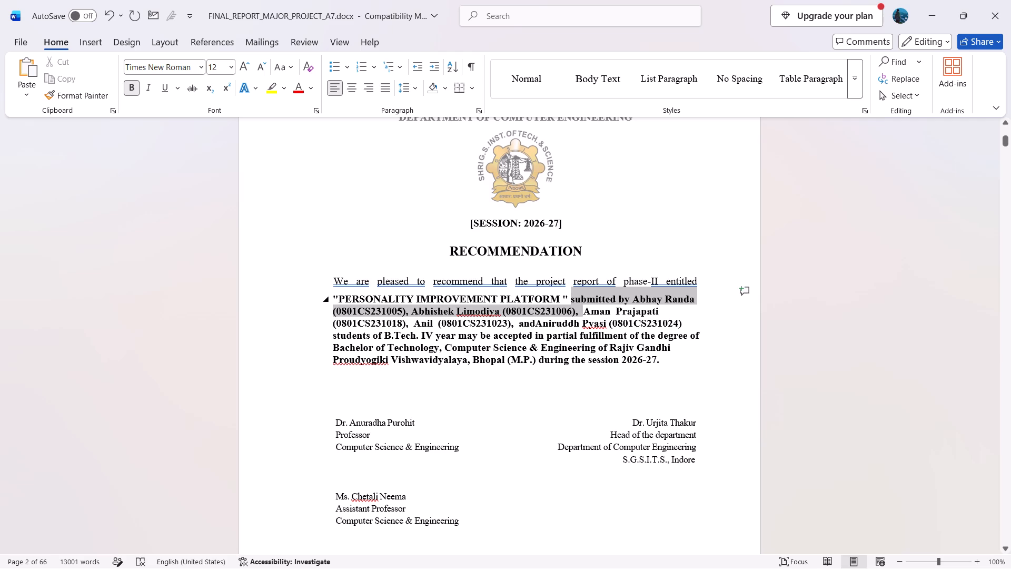
{"action": "left_click_drag", "start_coordinate": [604, 326], "coordinate": [662, 361]}
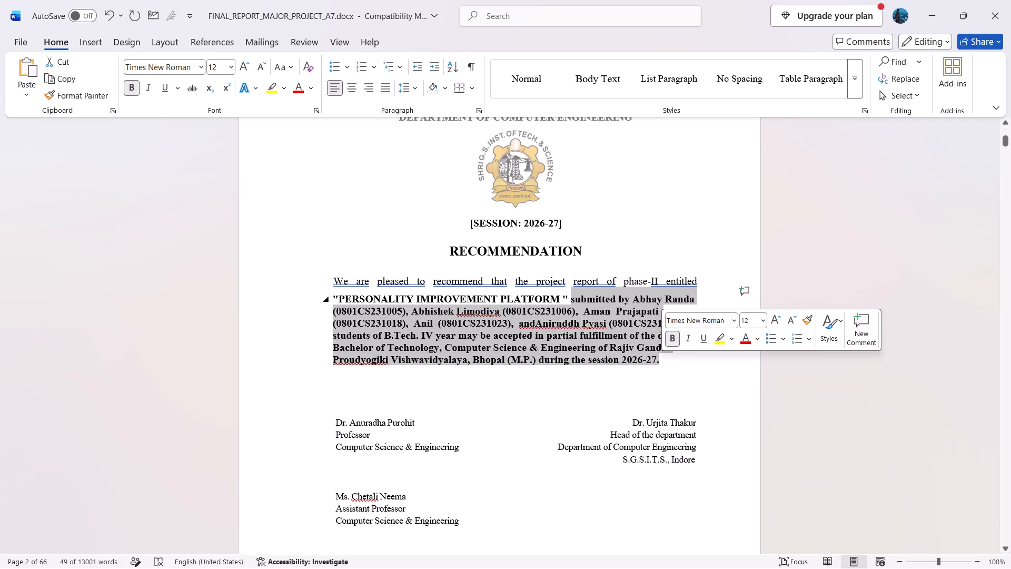
{"action": "left_click", "coordinate": [676, 339]}
{"action": "left_click", "coordinate": [639, 215]}
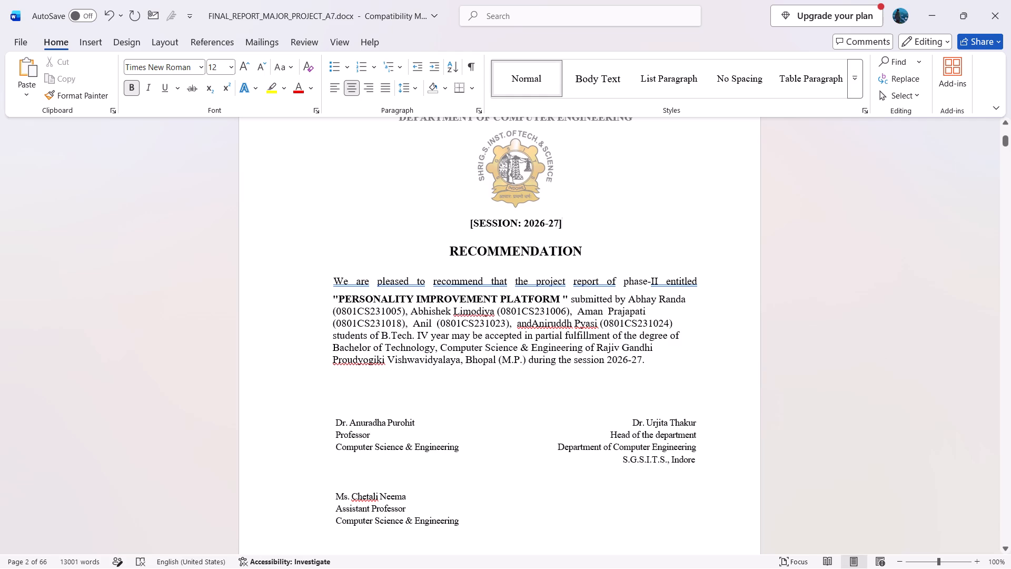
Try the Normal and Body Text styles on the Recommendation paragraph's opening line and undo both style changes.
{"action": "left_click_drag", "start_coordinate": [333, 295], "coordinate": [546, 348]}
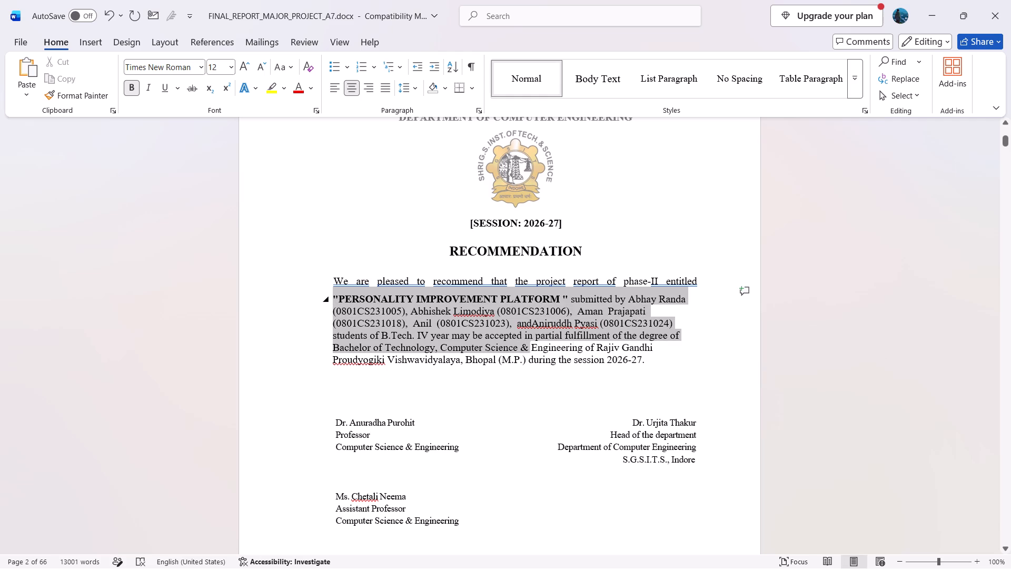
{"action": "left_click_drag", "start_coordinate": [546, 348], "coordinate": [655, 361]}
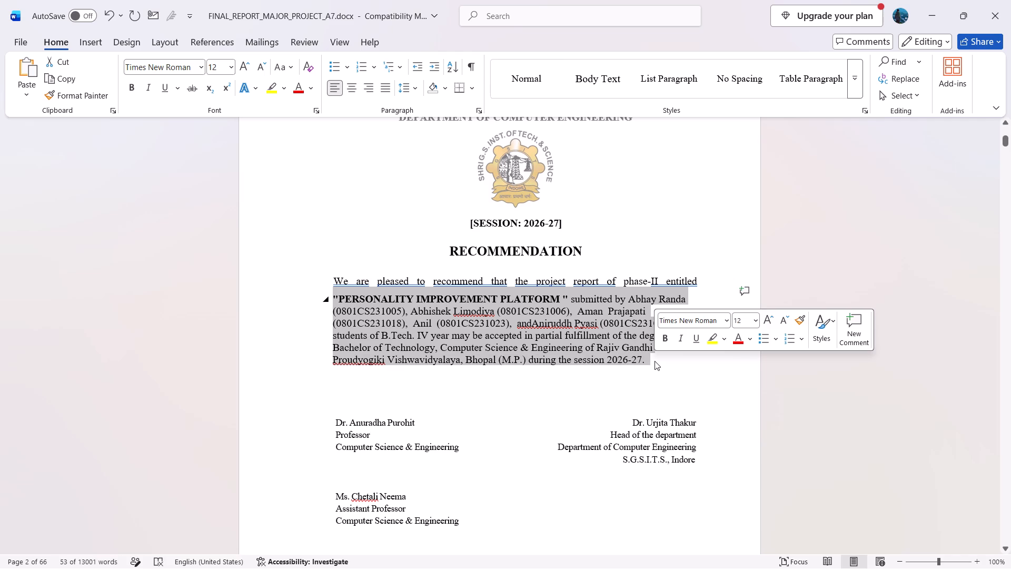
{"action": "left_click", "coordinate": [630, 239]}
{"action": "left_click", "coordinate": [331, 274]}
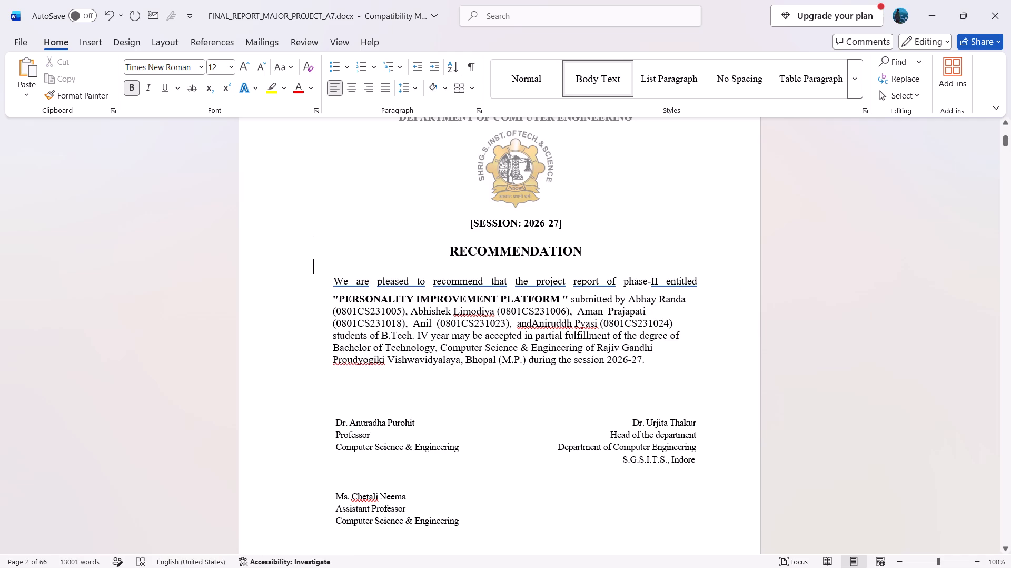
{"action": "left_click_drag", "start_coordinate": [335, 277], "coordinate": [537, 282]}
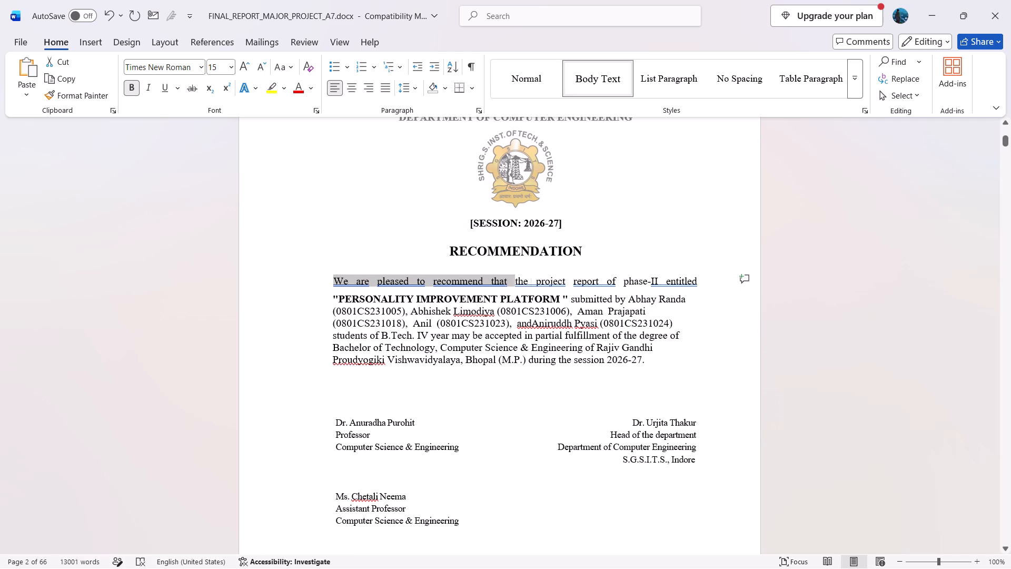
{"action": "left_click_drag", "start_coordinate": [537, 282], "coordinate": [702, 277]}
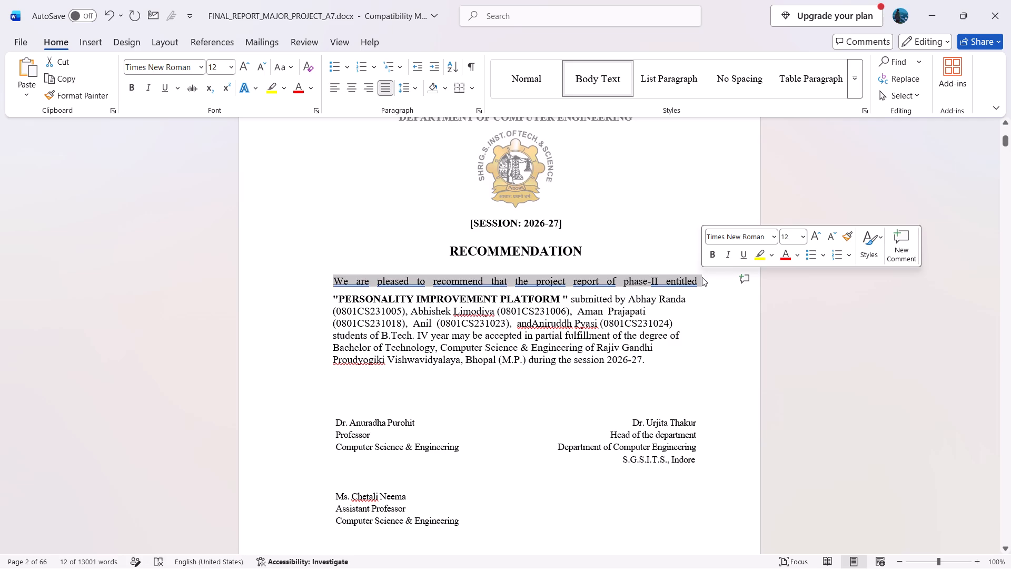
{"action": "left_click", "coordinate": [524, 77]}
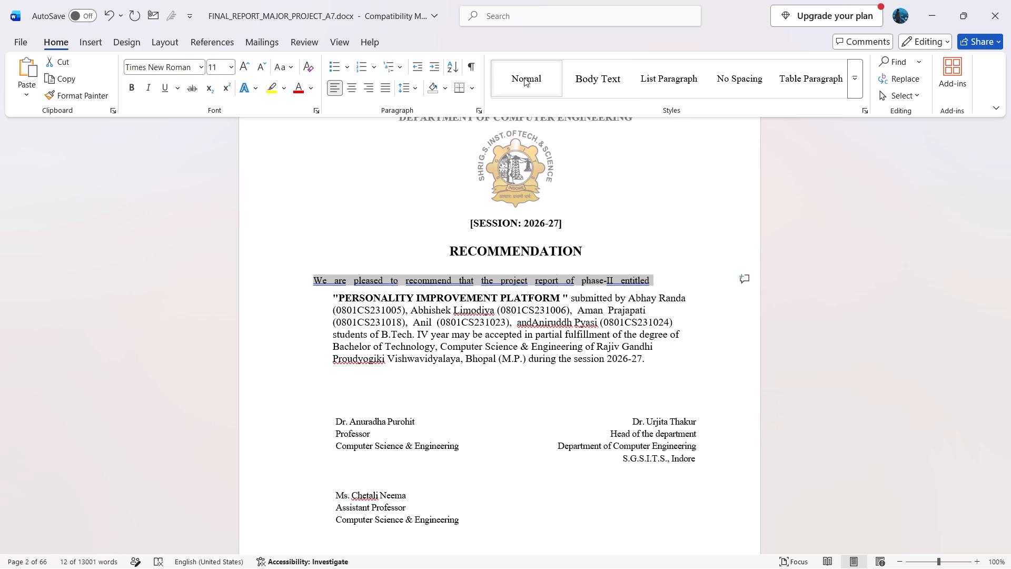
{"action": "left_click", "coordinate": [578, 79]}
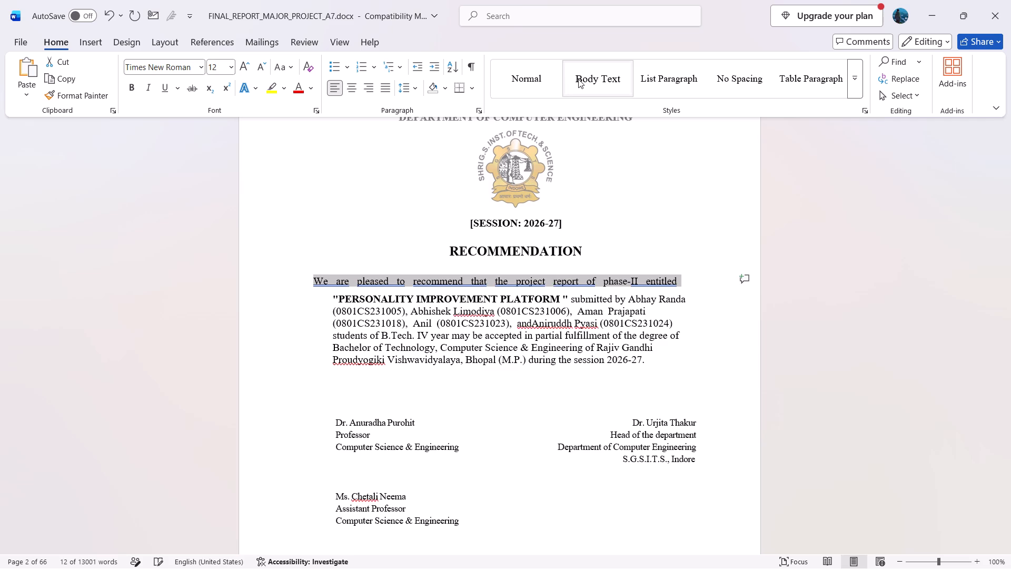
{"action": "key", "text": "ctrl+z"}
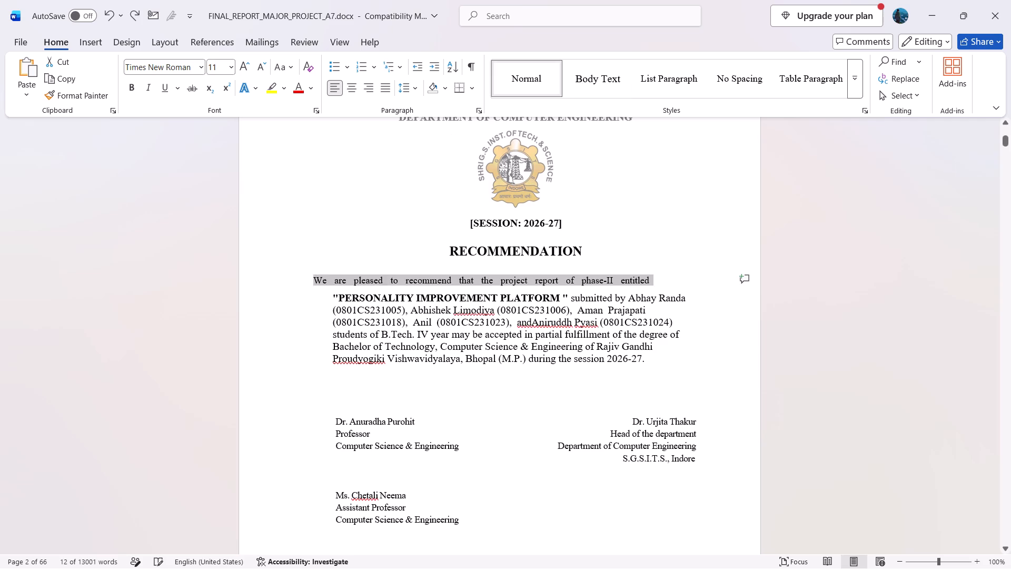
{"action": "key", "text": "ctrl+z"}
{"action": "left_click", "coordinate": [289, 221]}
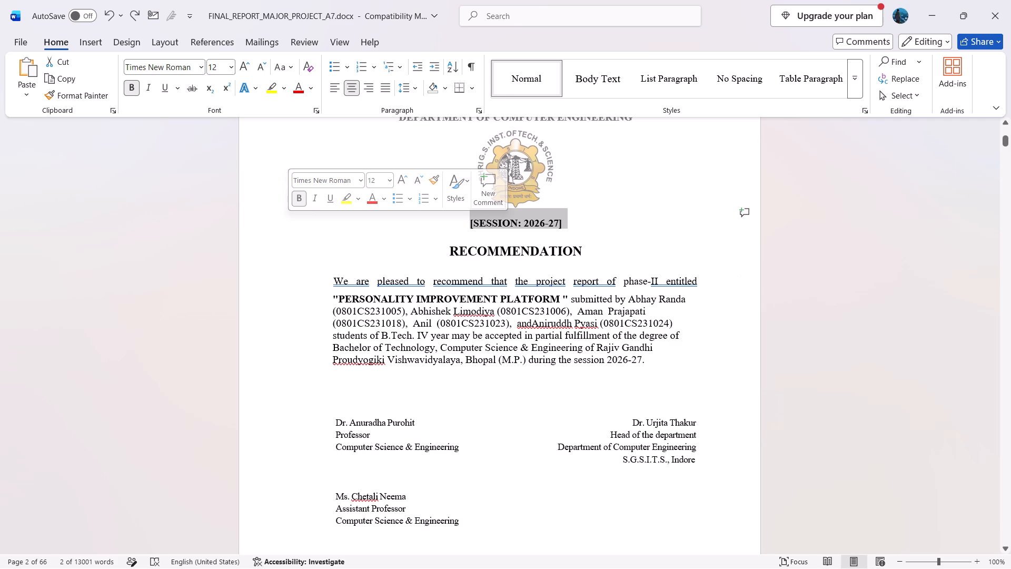
Examine the rest of the Recommendation page and the Certificate page's paragraph containing the quoted project title.
{"action": "scroll", "coordinate": [456, 337], "scroll_direction": "down", "scroll_amount": 1}
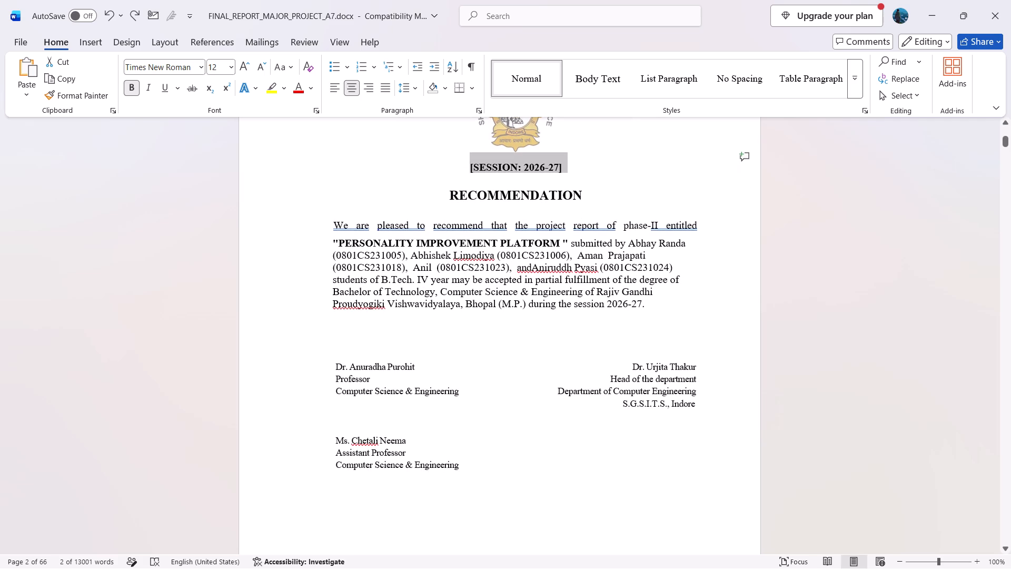
{"action": "scroll", "coordinate": [456, 337], "scroll_direction": "down", "scroll_amount": 3}
{"action": "scroll", "coordinate": [456, 337], "scroll_direction": "up", "scroll_amount": 2}
{"action": "scroll", "coordinate": [456, 337], "scroll_direction": "down", "scroll_amount": 3}
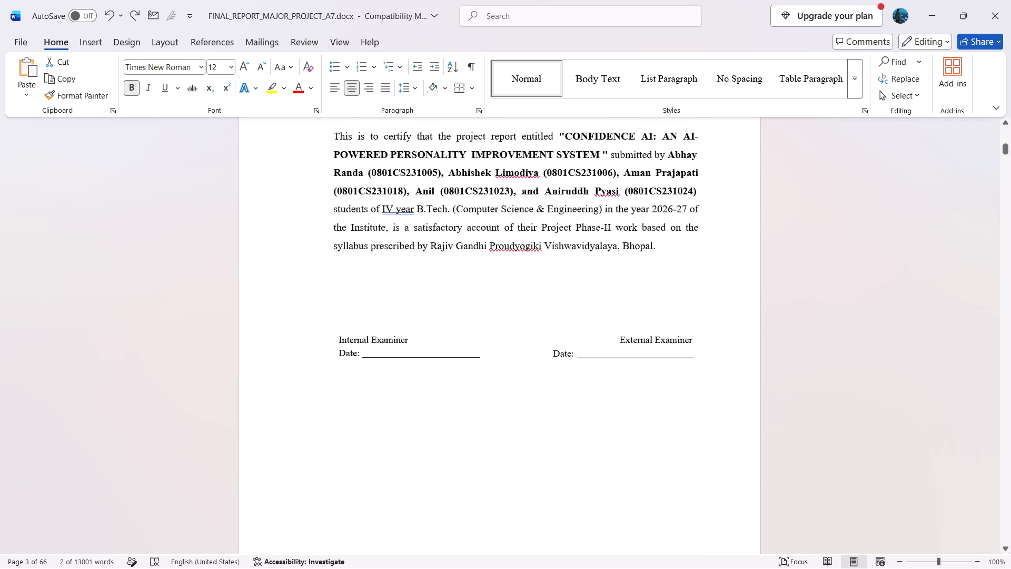
{"action": "scroll", "coordinate": [456, 337], "scroll_direction": "down", "scroll_amount": 3}
{"action": "scroll", "coordinate": [456, 337], "scroll_direction": "up", "scroll_amount": 4}
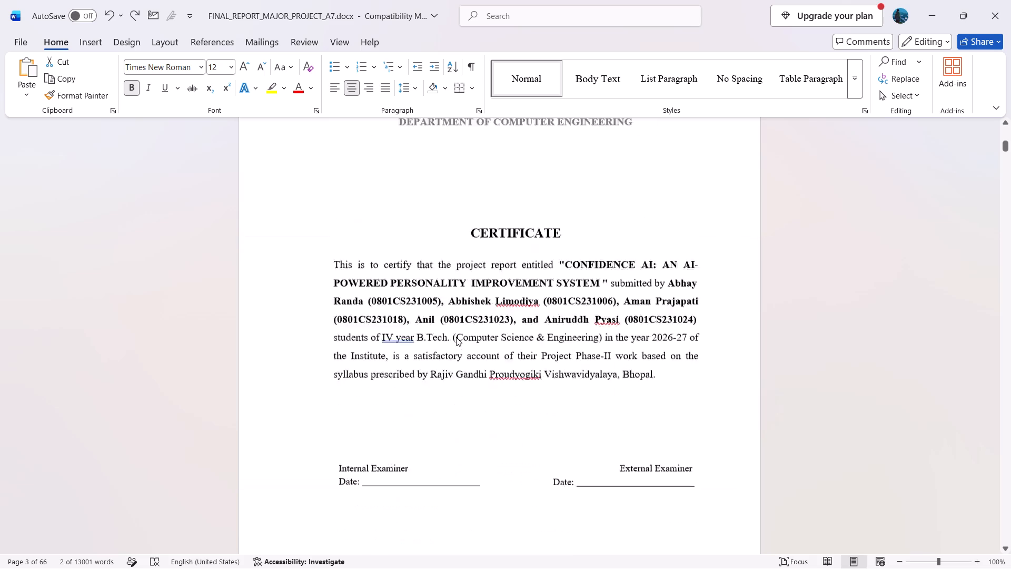
Justify the whole Recommendation paragraph, from "We are pleased to recommend" through "session 2026-27.".
{"action": "scroll", "coordinate": [456, 337], "scroll_direction": "up", "scroll_amount": 2}
{"action": "scroll", "coordinate": [456, 337], "scroll_direction": "down", "scroll_amount": 1}
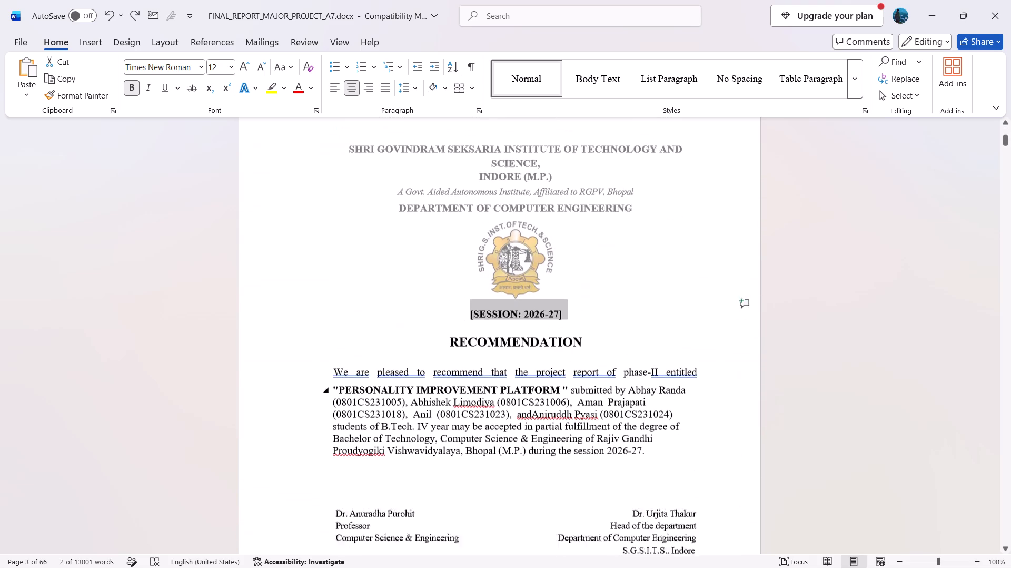
{"action": "scroll", "coordinate": [456, 337], "scroll_direction": "down", "scroll_amount": 1}
{"action": "left_click_drag", "start_coordinate": [648, 395], "coordinate": [433, 346]}
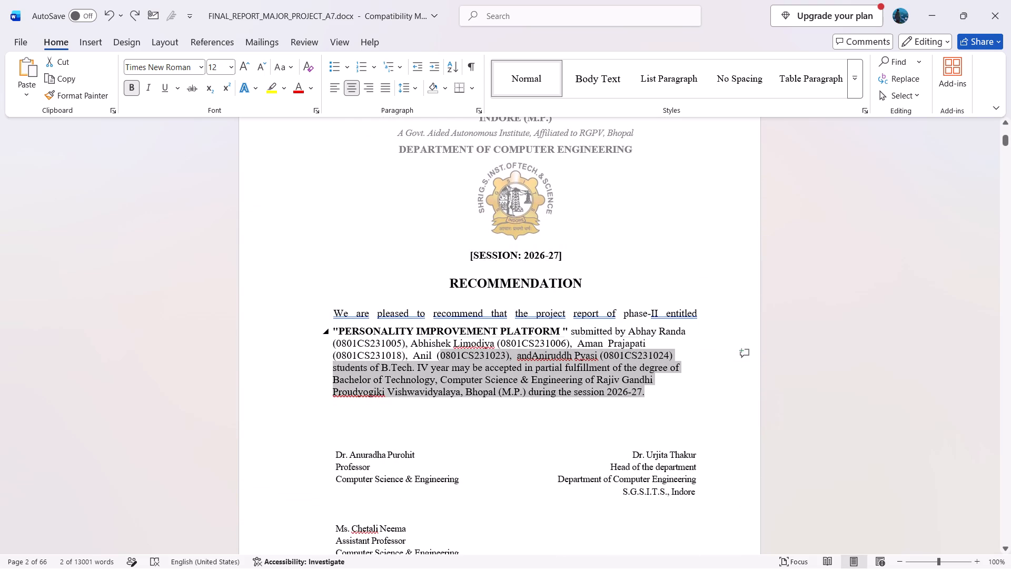
{"action": "left_click_drag", "start_coordinate": [433, 346], "coordinate": [334, 312]}
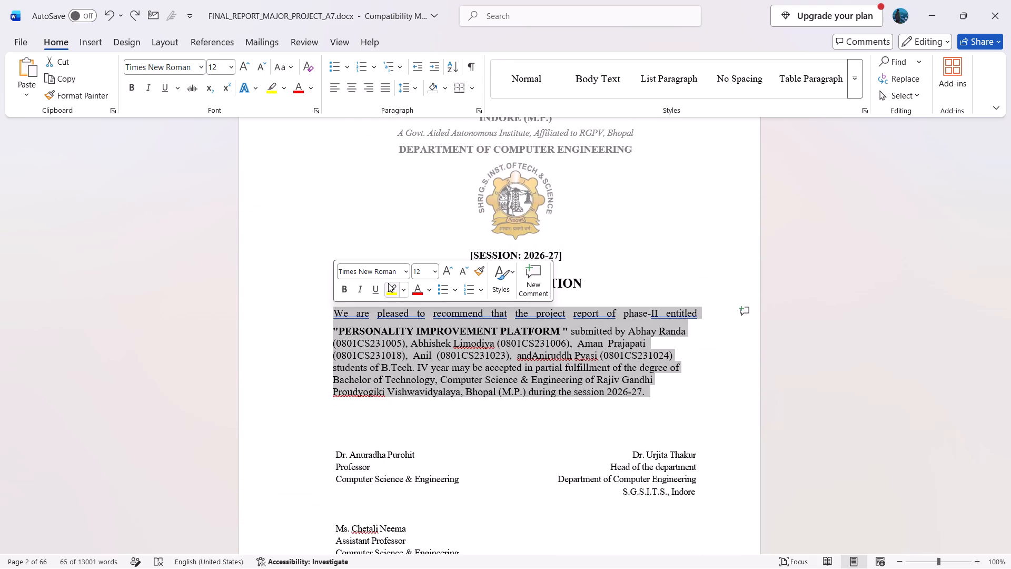
{"action": "left_click", "coordinate": [383, 87]}
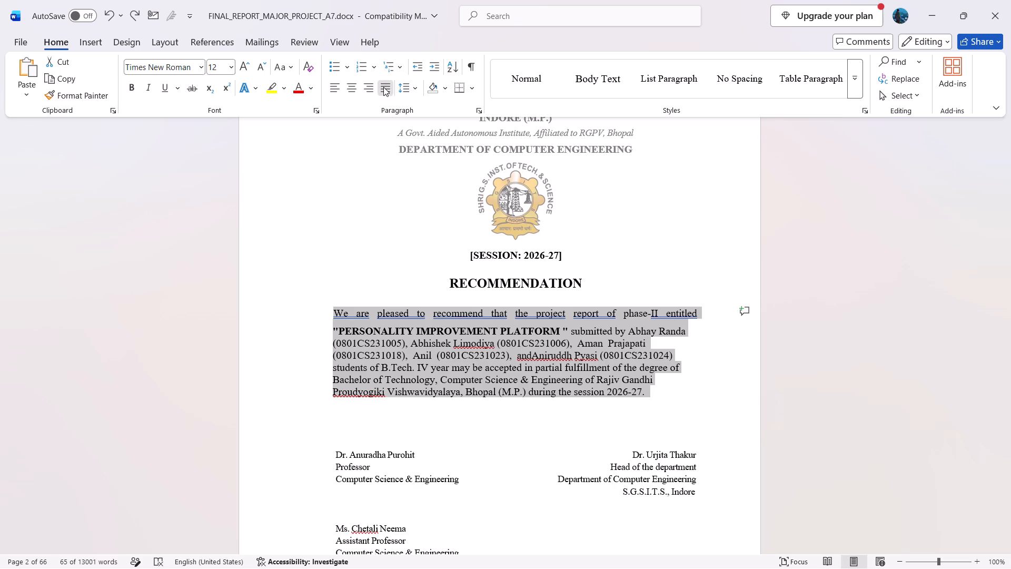
{"action": "left_click", "coordinate": [382, 237]}
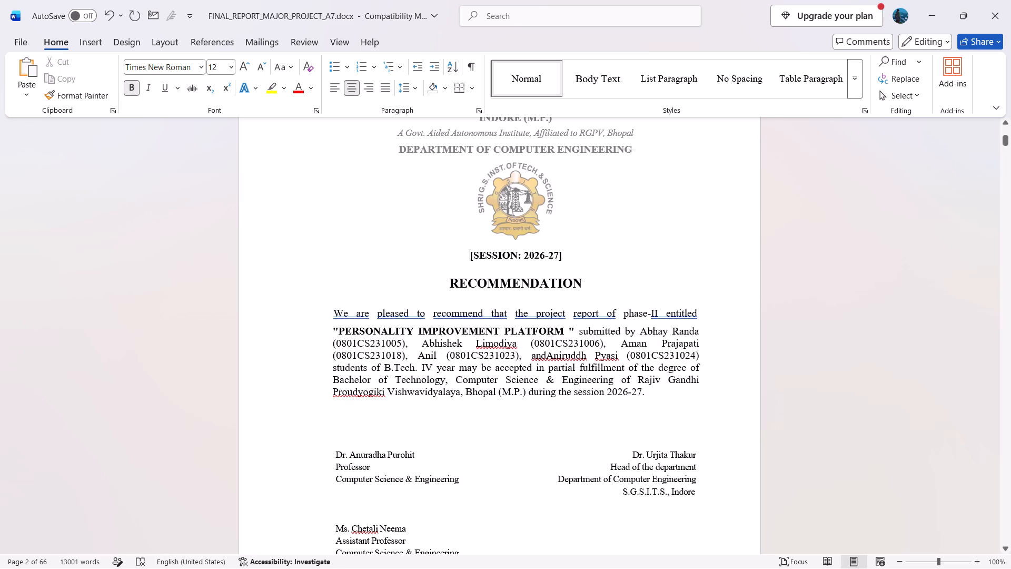
Examine the cover page, the Recommendation page and the Certificate page for the project title wording and paragraph layout.
{"action": "scroll", "coordinate": [420, 265], "scroll_direction": "up", "scroll_amount": 5}
{"action": "scroll", "coordinate": [420, 265], "scroll_direction": "down", "scroll_amount": 1}
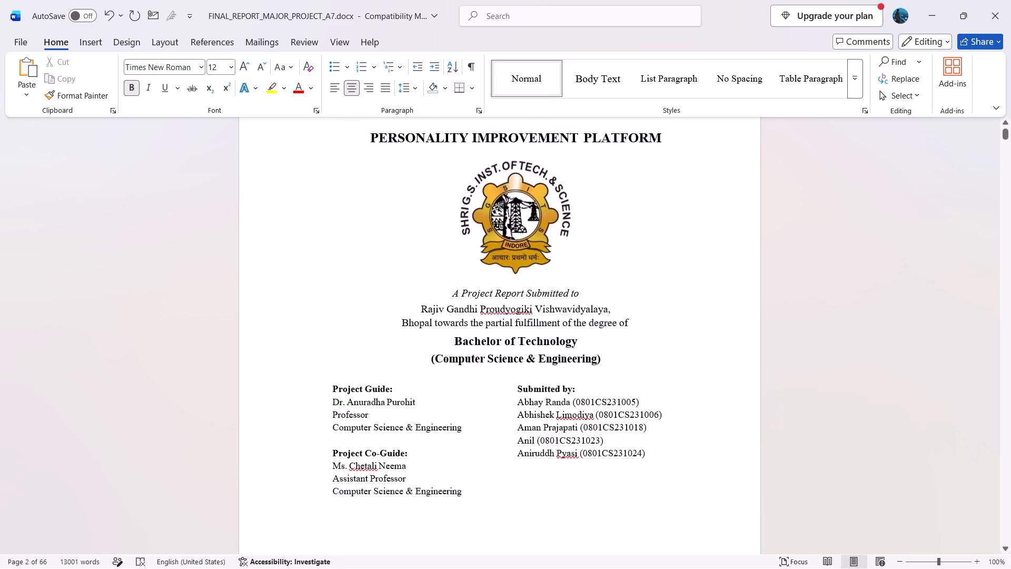
{"action": "scroll", "coordinate": [420, 265], "scroll_direction": "down", "scroll_amount": 2}
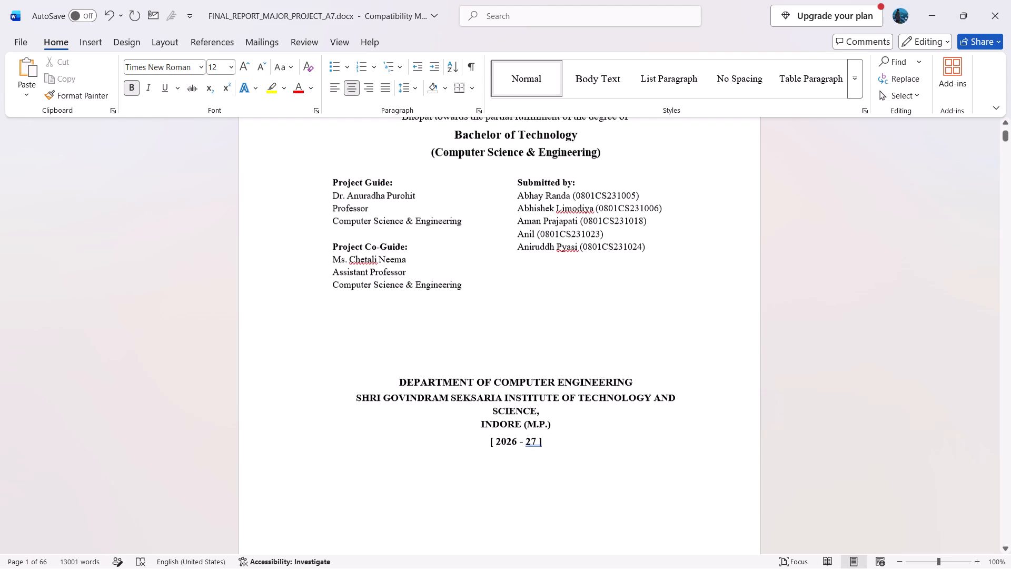
{"action": "scroll", "coordinate": [449, 291], "scroll_direction": "down", "scroll_amount": 1}
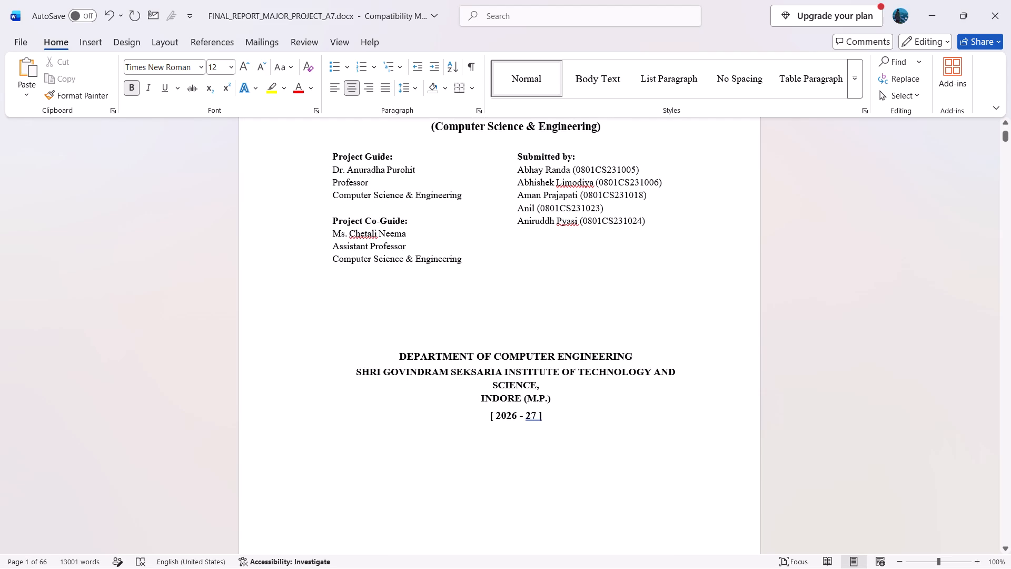
{"action": "scroll", "coordinate": [569, 241], "scroll_direction": "down", "scroll_amount": 1}
{"action": "scroll", "coordinate": [569, 241], "scroll_direction": "up", "scroll_amount": 1}
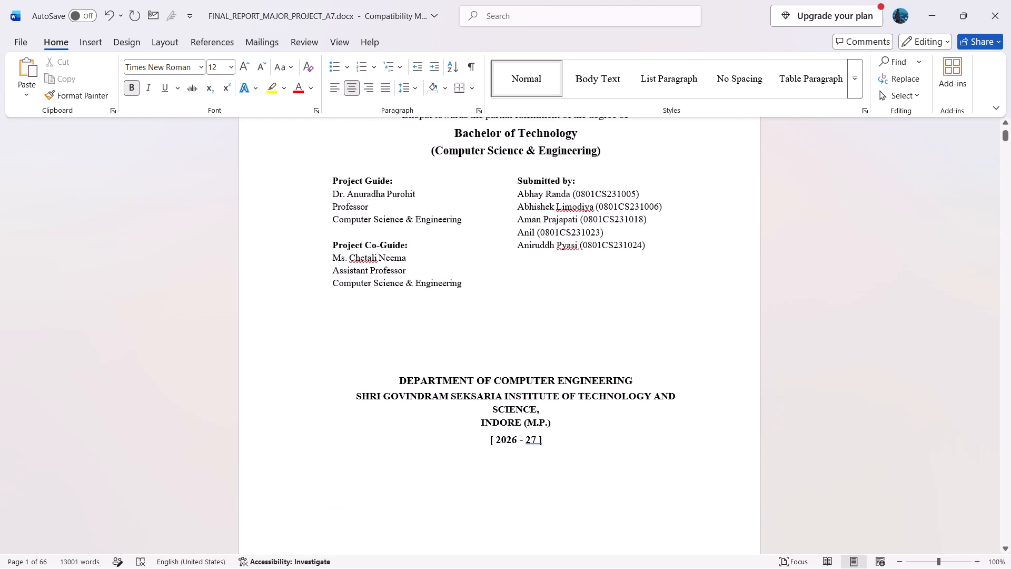
{"action": "scroll", "coordinate": [569, 241], "scroll_direction": "up", "scroll_amount": 1}
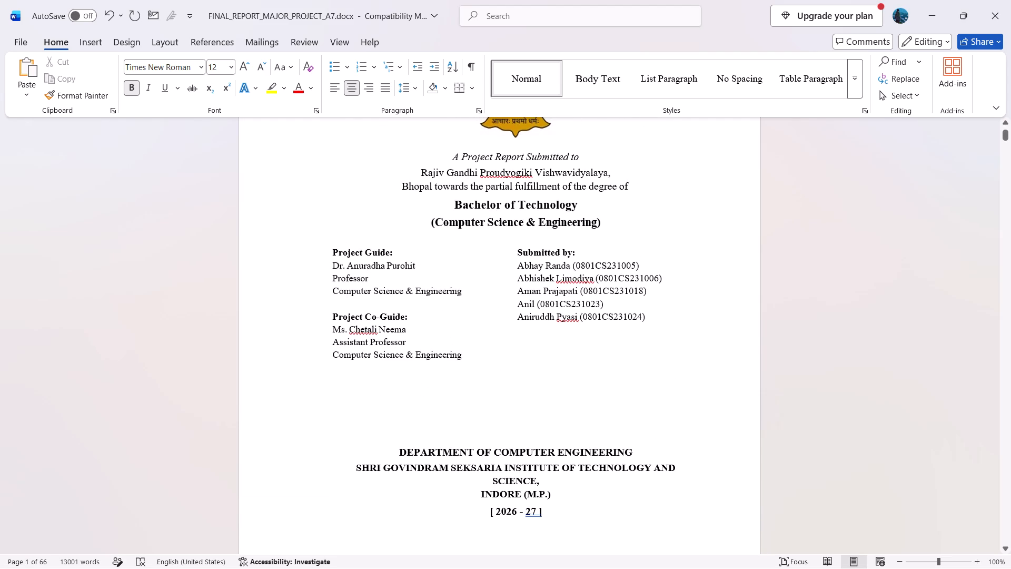
{"action": "scroll", "coordinate": [511, 298], "scroll_direction": "down", "scroll_amount": 2}
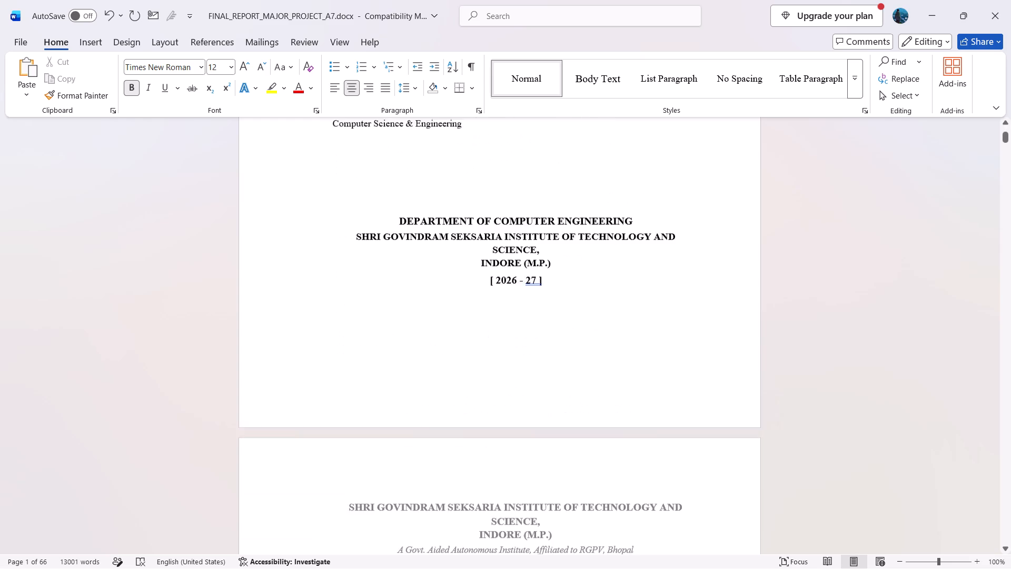
{"action": "scroll", "coordinate": [511, 298], "scroll_direction": "down", "scroll_amount": 3}
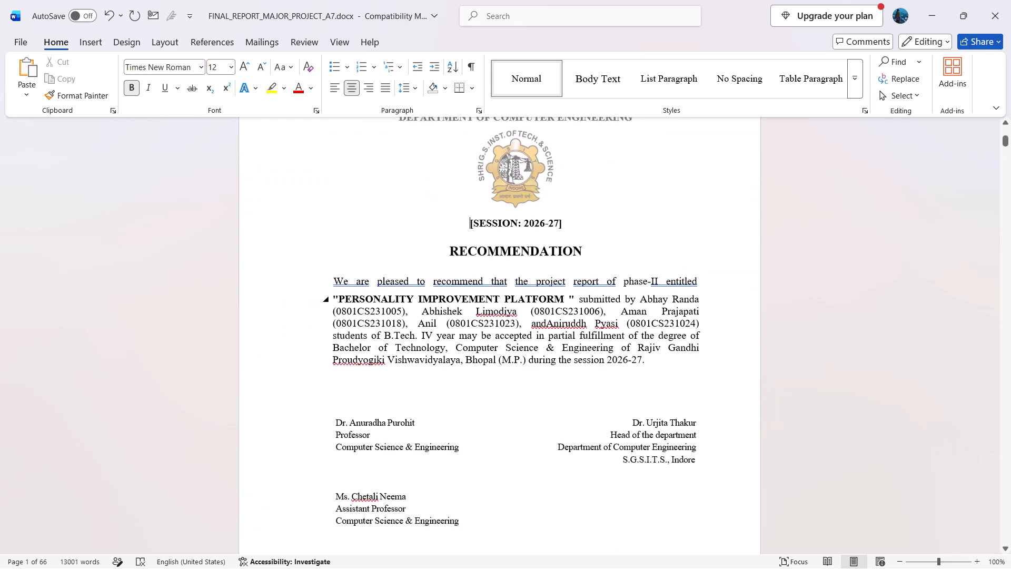
{"action": "left_click", "coordinate": [511, 298]}
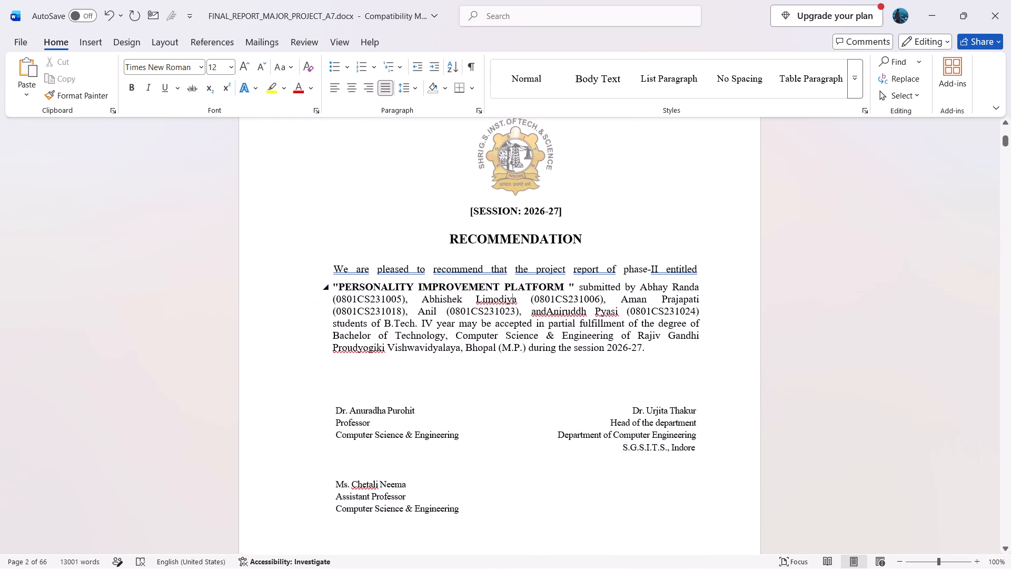
{"action": "scroll", "coordinate": [527, 318], "scroll_direction": "down", "scroll_amount": 1}
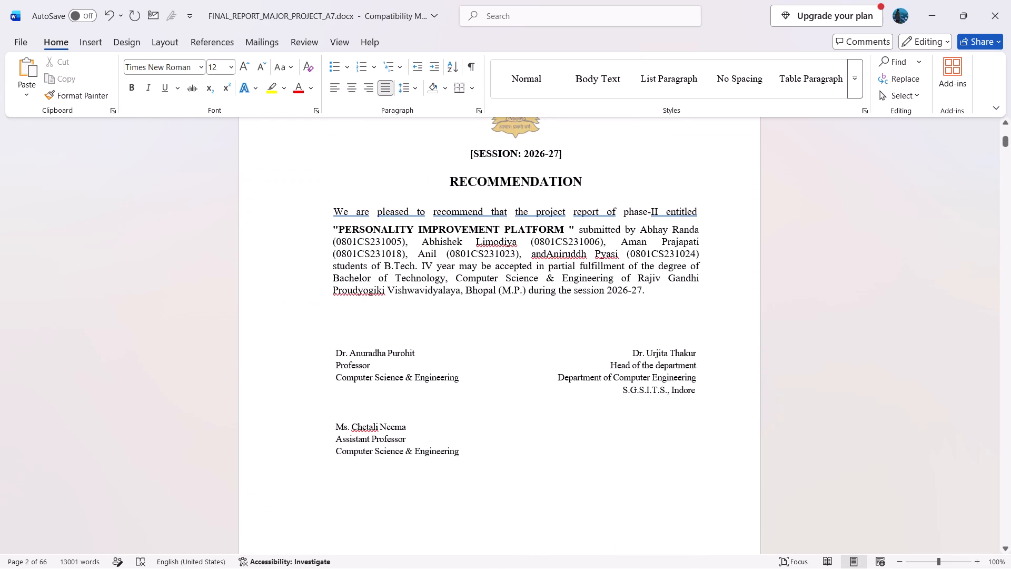
{"action": "scroll", "coordinate": [527, 318], "scroll_direction": "down", "scroll_amount": 2}
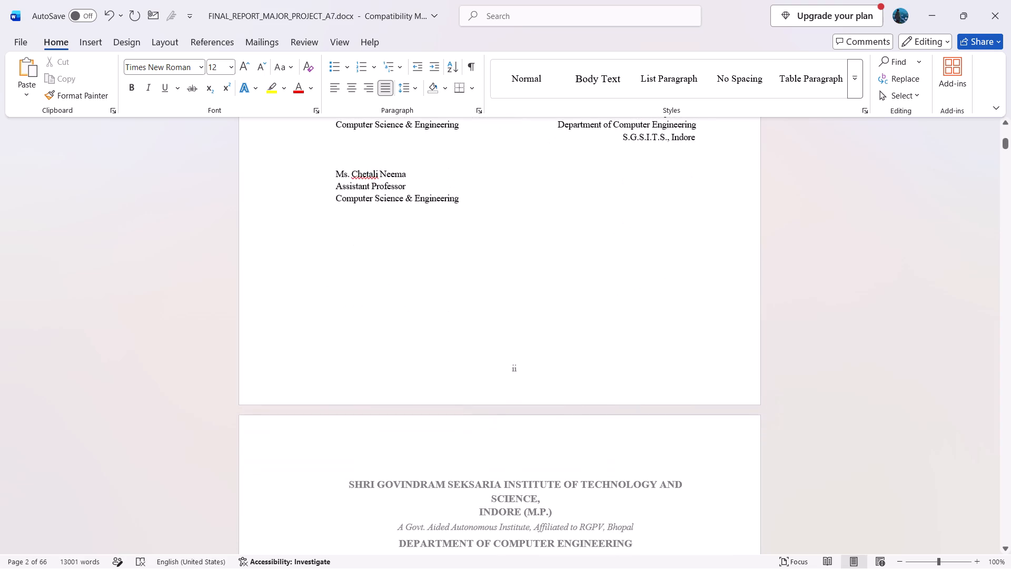
{"action": "scroll", "coordinate": [527, 318], "scroll_direction": "down", "scroll_amount": 2}
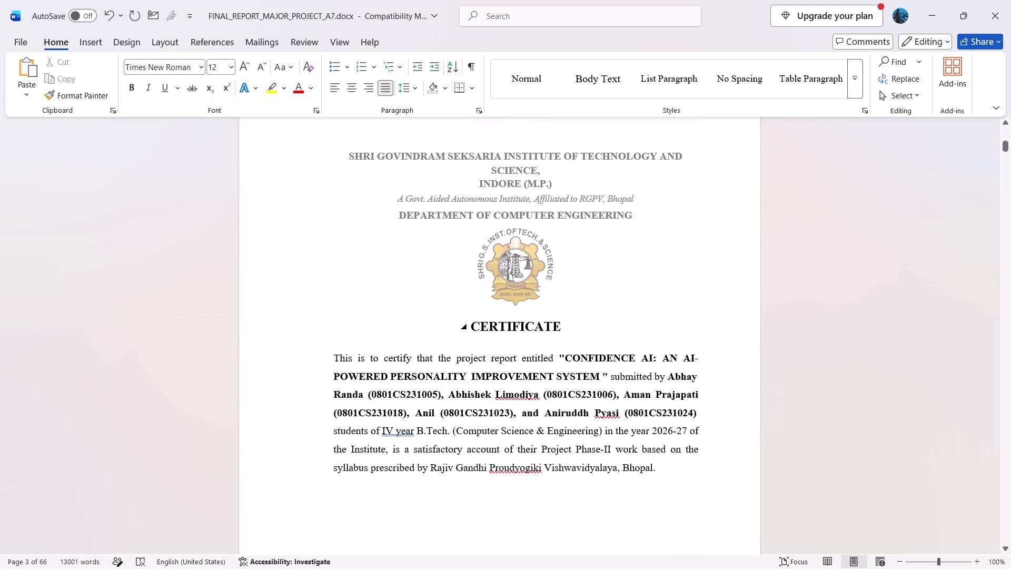
Replace the quoted project title in the Certificate paragraph with PERSONALITY IMPROVEMENT PLATFORM, copied from the Recommendation paragraph.
{"action": "scroll", "coordinate": [588, 364], "scroll_direction": "up", "scroll_amount": 3}
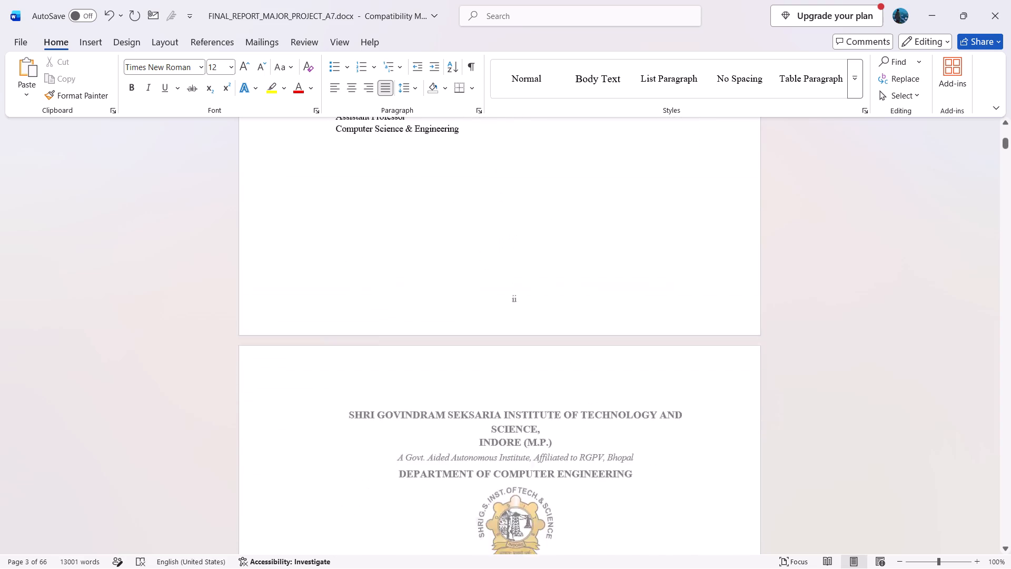
{"action": "scroll", "coordinate": [588, 364], "scroll_direction": "up", "scroll_amount": 1}
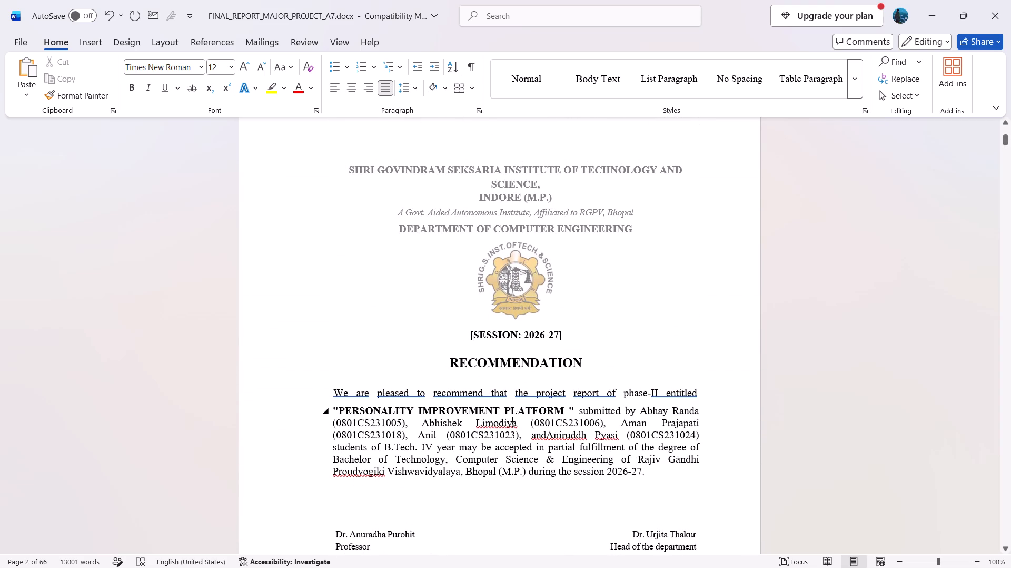
{"action": "left_click_drag", "start_coordinate": [563, 412], "coordinate": [352, 407]}
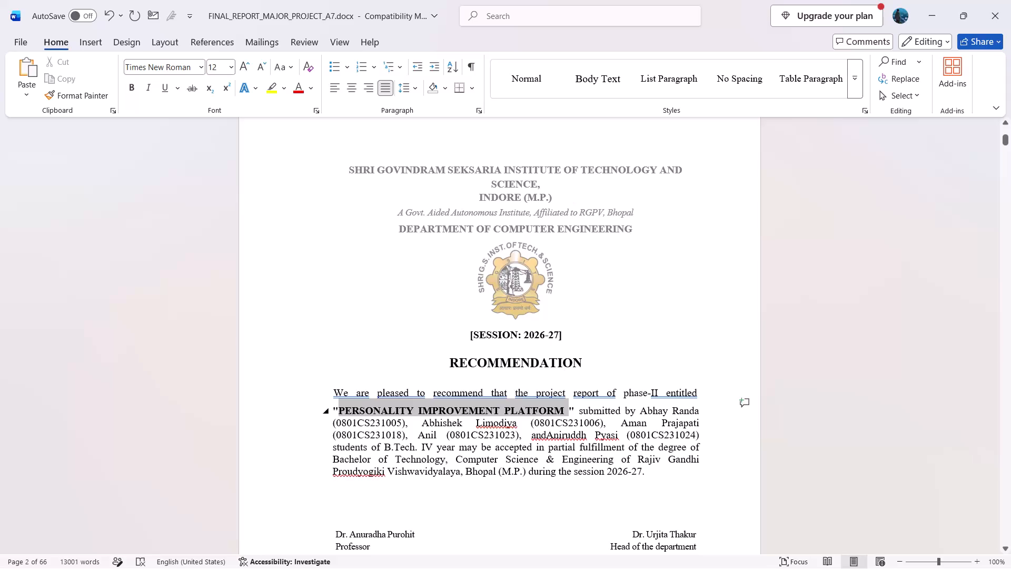
{"action": "left_click_drag", "start_coordinate": [352, 407], "coordinate": [346, 407]}
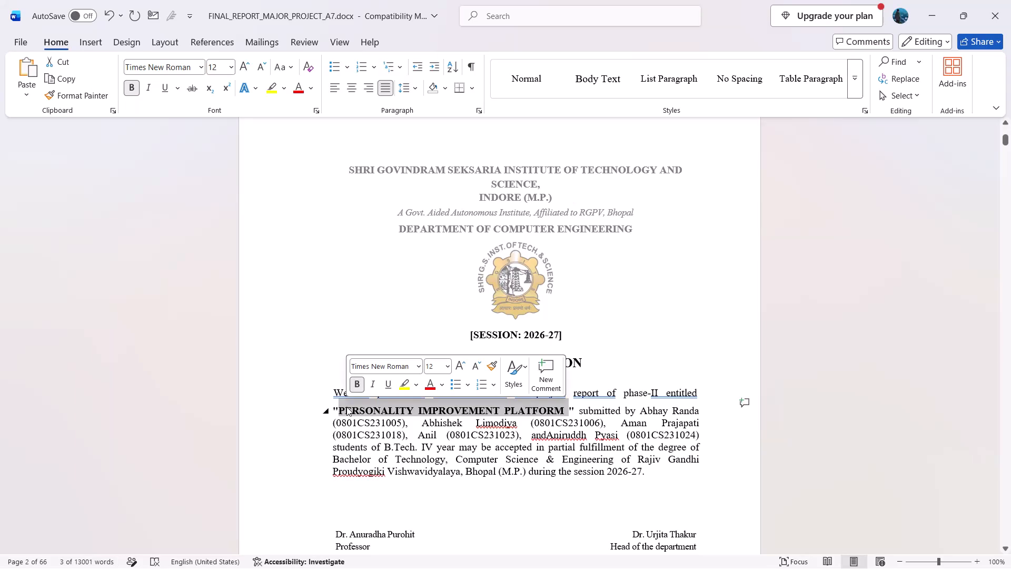
{"action": "key", "text": "ctrl+c"}
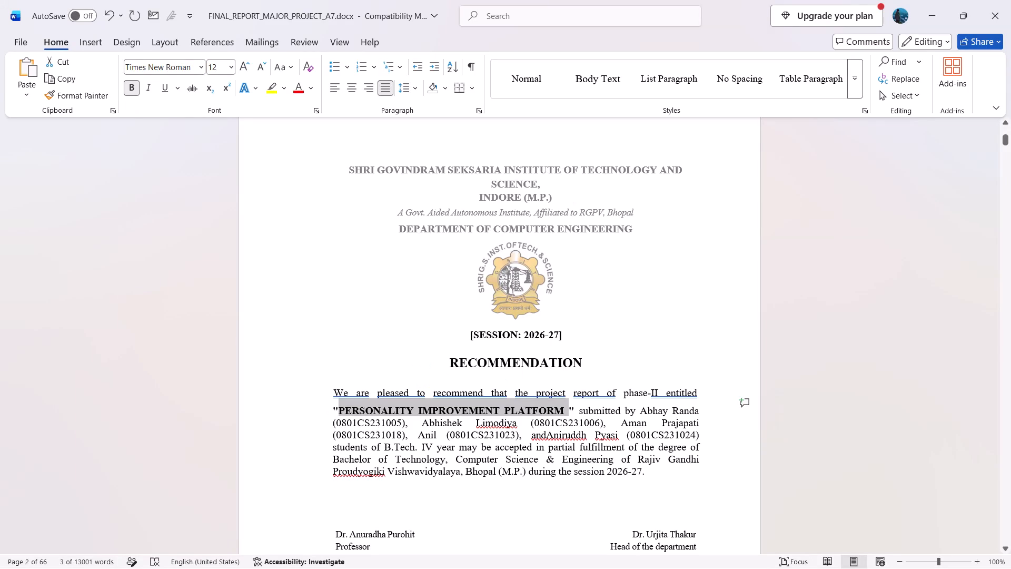
{"action": "left_click", "coordinate": [307, 427]}
{"action": "scroll", "coordinate": [307, 427], "scroll_direction": "down", "scroll_amount": 4}
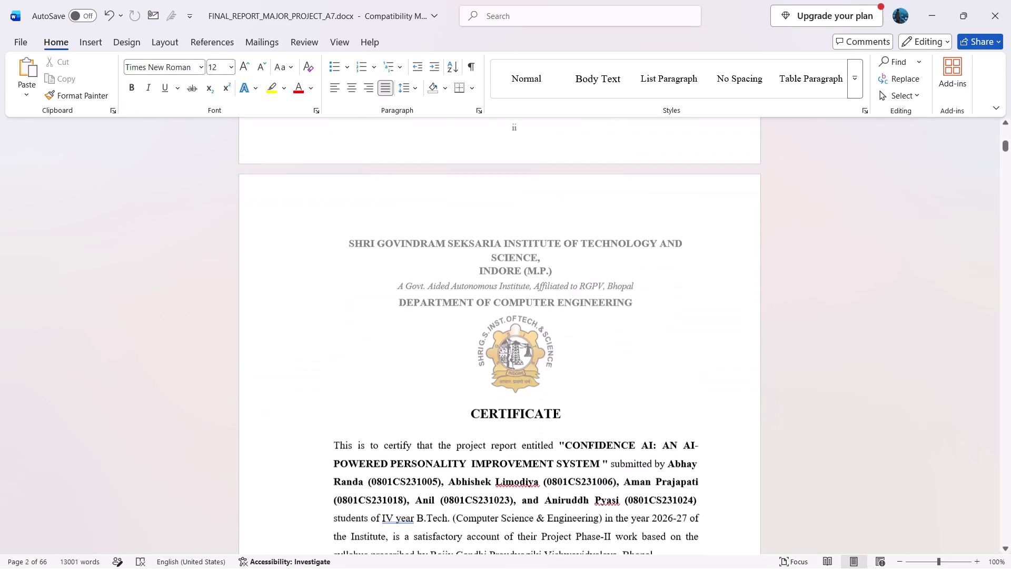
{"action": "scroll", "coordinate": [307, 427], "scroll_direction": "down", "scroll_amount": 1}
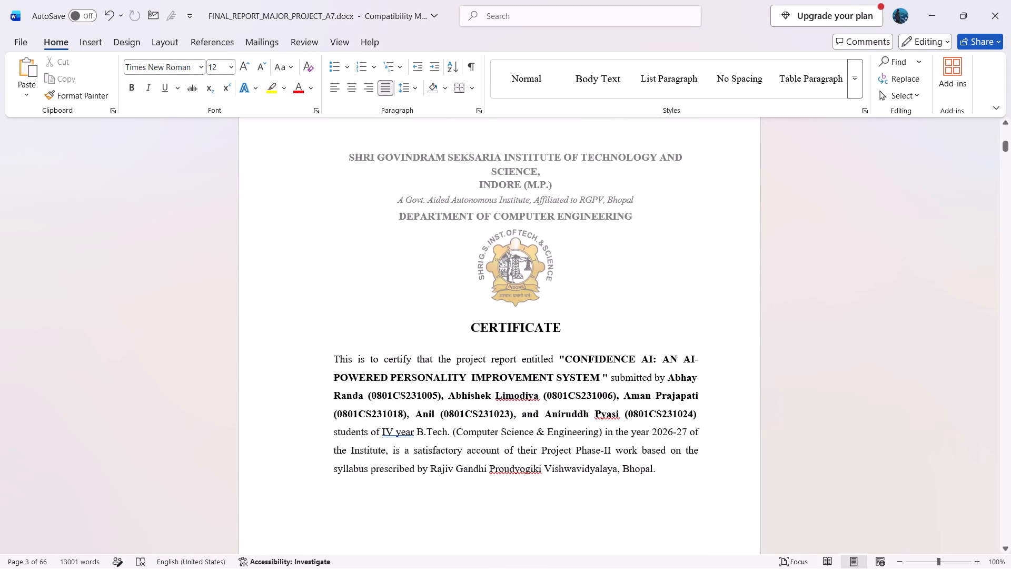
{"action": "left_click_drag", "start_coordinate": [563, 355], "coordinate": [600, 378]}
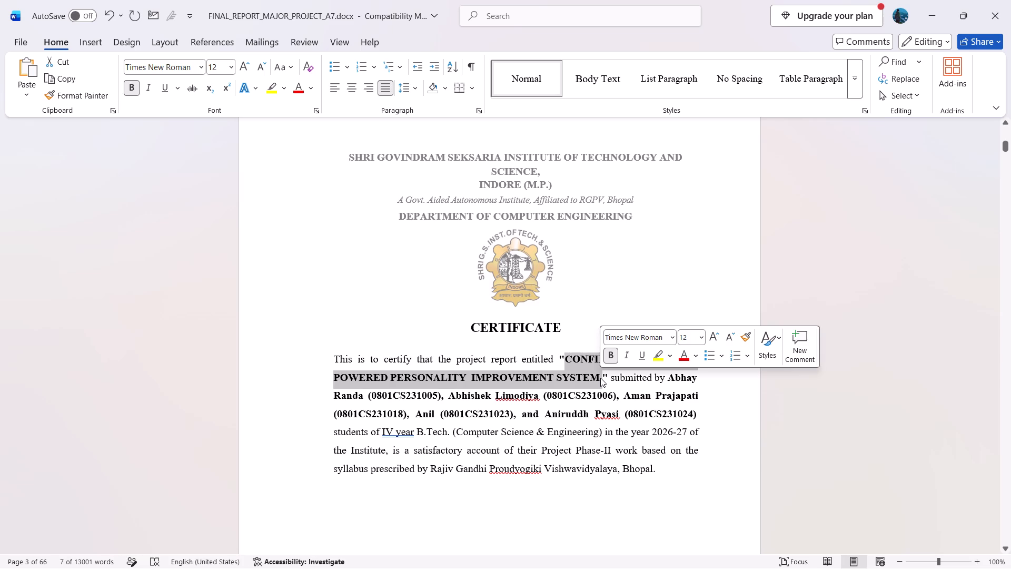
{"action": "key", "text": "ctrl+v"}
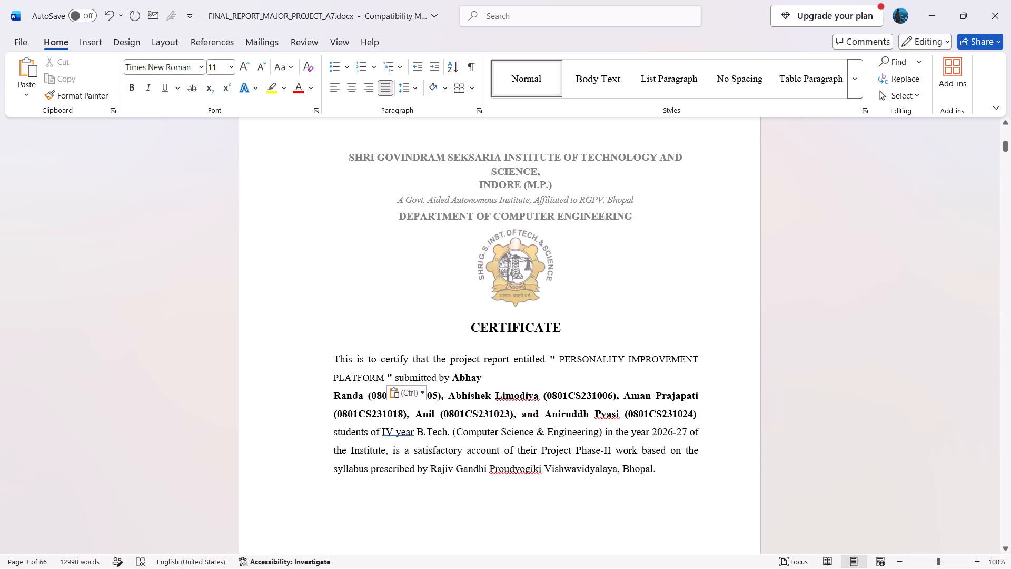
Make the pasted title PERSONALITY IMPROVEMENT PLATFORM in the Certificate paragraph bold, comparing it with the Recommendation page.
{"action": "scroll", "coordinate": [522, 404], "scroll_direction": "up", "scroll_amount": 4}
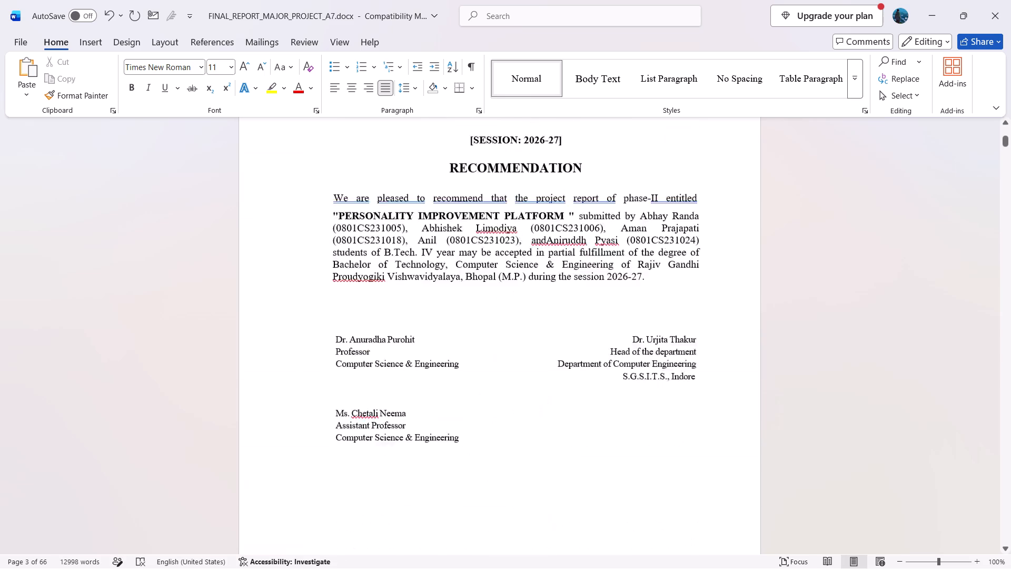
{"action": "scroll", "coordinate": [522, 404], "scroll_direction": "up", "scroll_amount": 1}
{"action": "scroll", "coordinate": [522, 404], "scroll_direction": "down", "scroll_amount": 3}
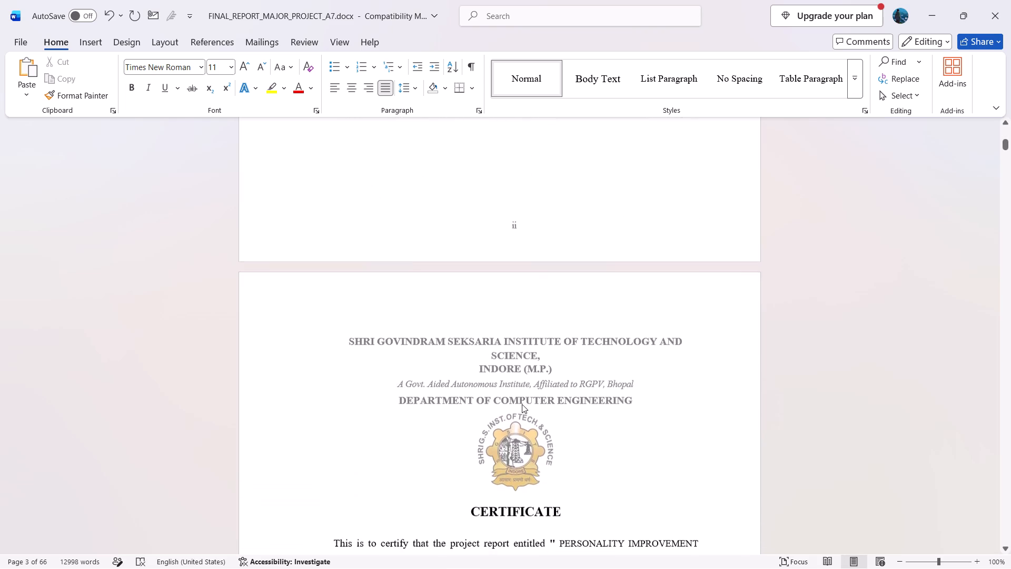
{"action": "scroll", "coordinate": [522, 404], "scroll_direction": "down", "scroll_amount": 2}
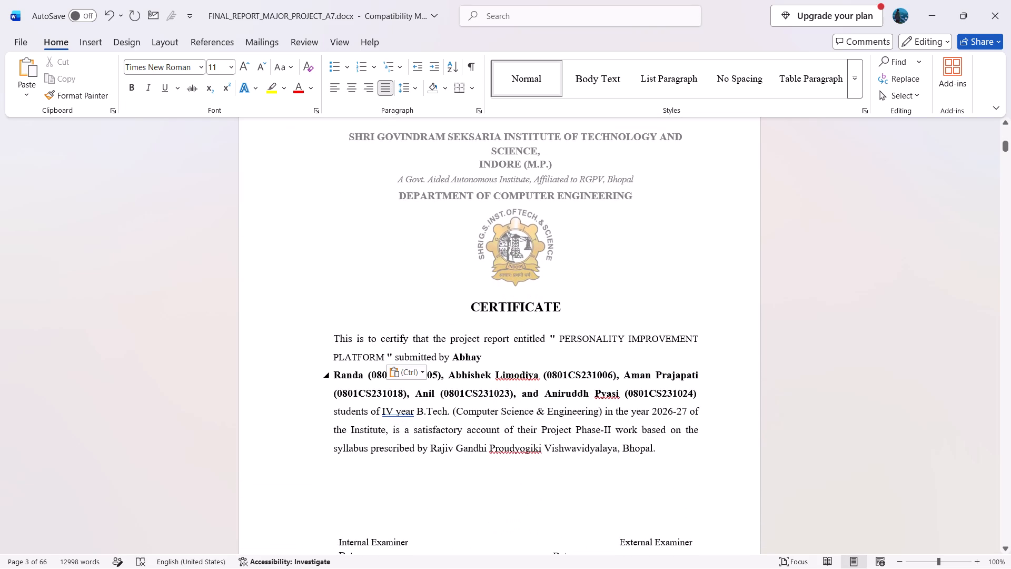
{"action": "left_click", "coordinate": [306, 357]}
{"action": "left_click_drag", "start_coordinate": [555, 339], "coordinate": [574, 343]}
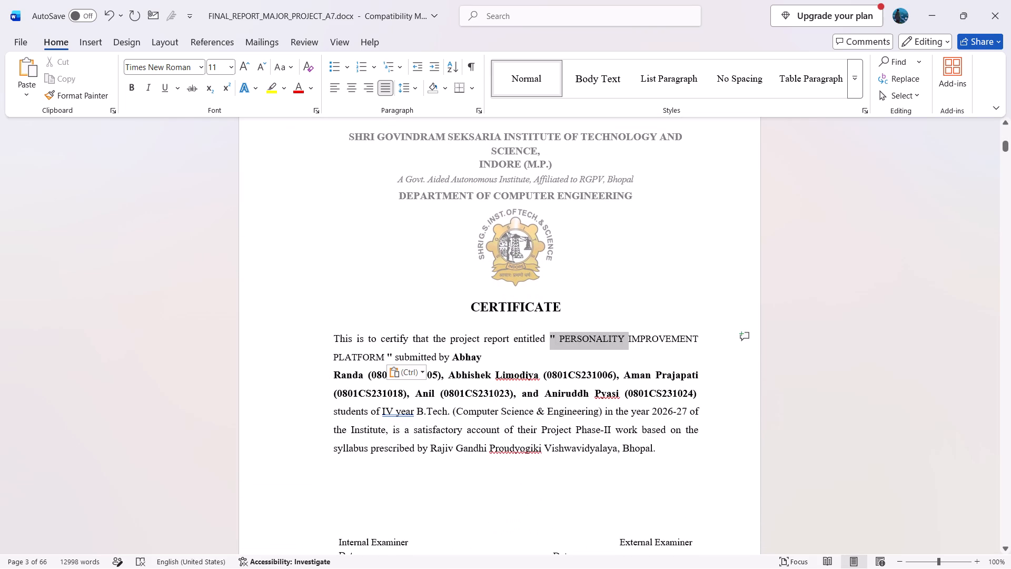
{"action": "left_click_drag", "start_coordinate": [574, 343], "coordinate": [559, 362]}
{"action": "left_click", "coordinate": [588, 279]}
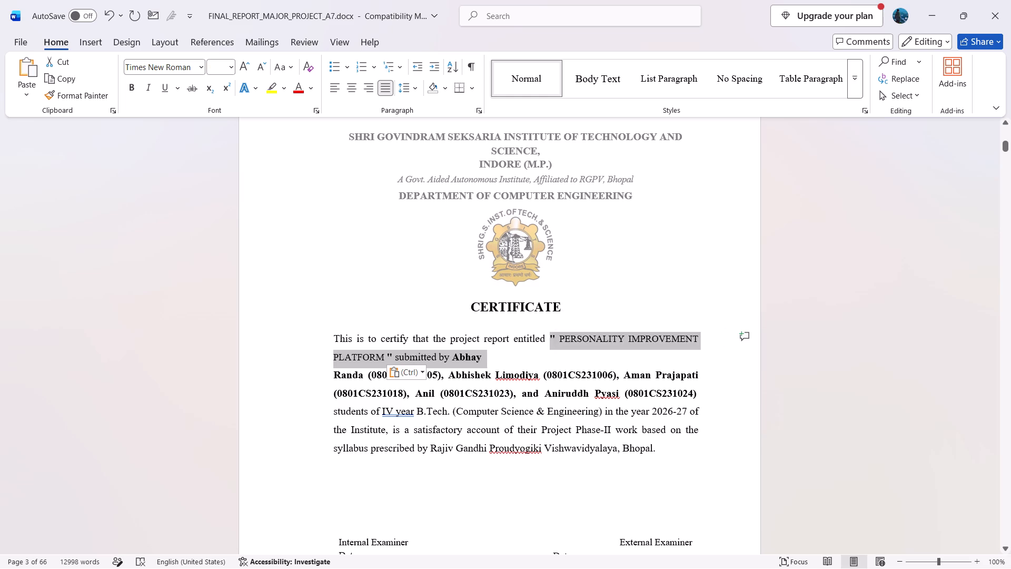
{"action": "left_click_drag", "start_coordinate": [559, 341], "coordinate": [556, 357]}
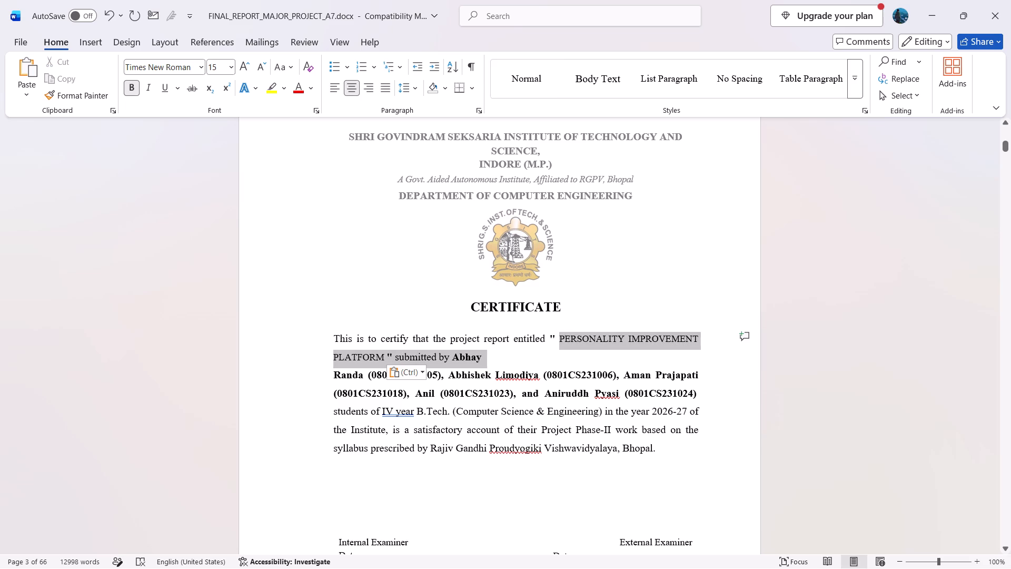
{"action": "left_click_drag", "start_coordinate": [556, 357], "coordinate": [386, 354]}
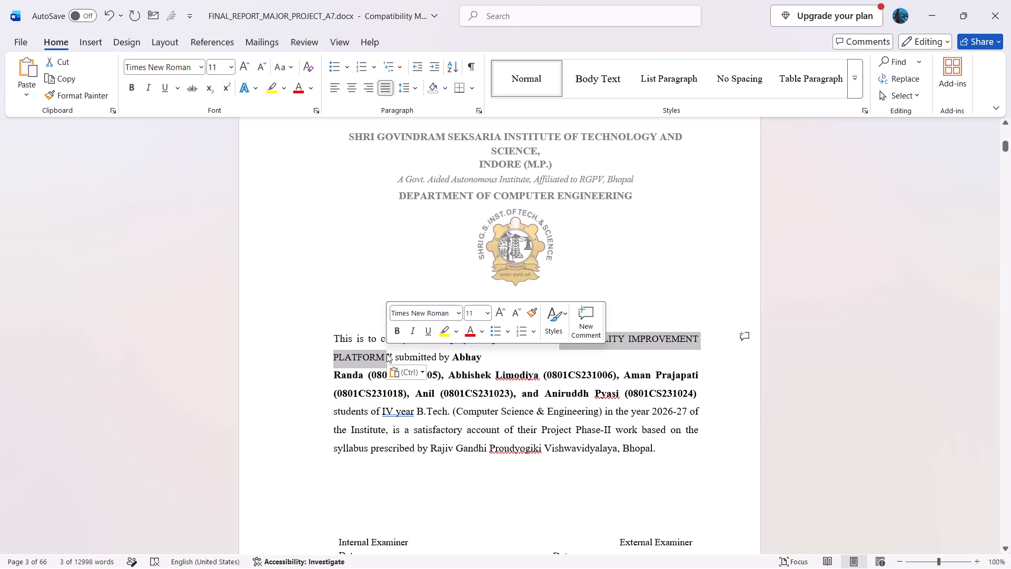
{"action": "left_click", "coordinate": [393, 333]}
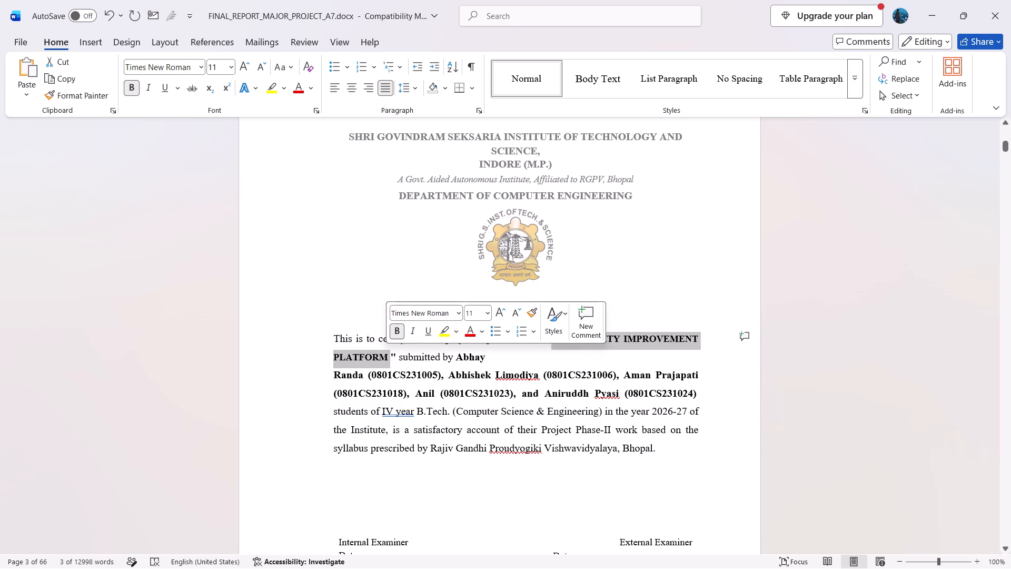
{"action": "left_click", "coordinate": [301, 329]}
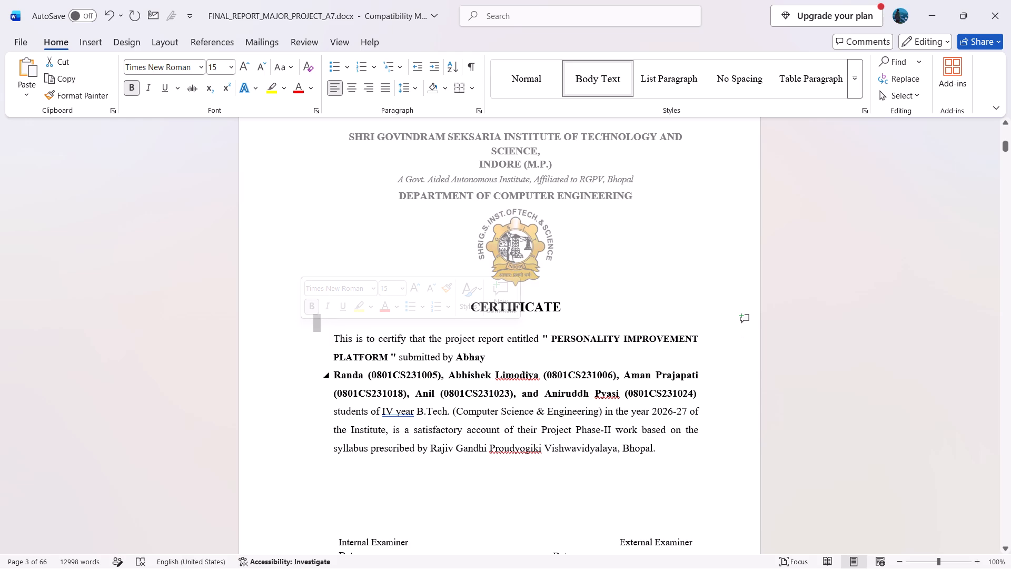
Join the student list to the preceding "submitted by" line in the Certificate paragraph, separated by a space.
{"action": "left_click", "coordinate": [334, 374]}
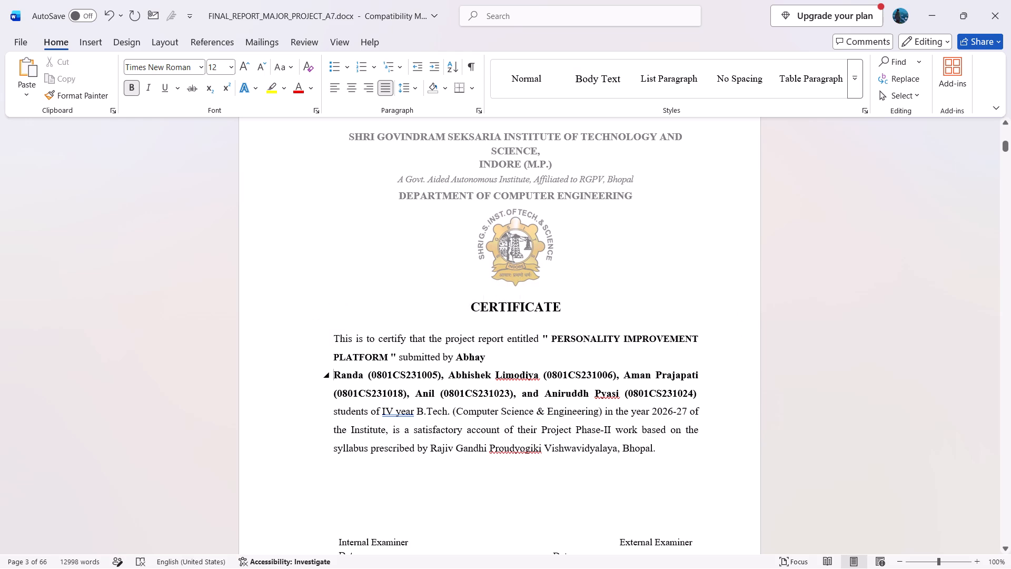
{"action": "key", "text": "BackSpace"}
{"action": "key", "text": "BackSpace"}
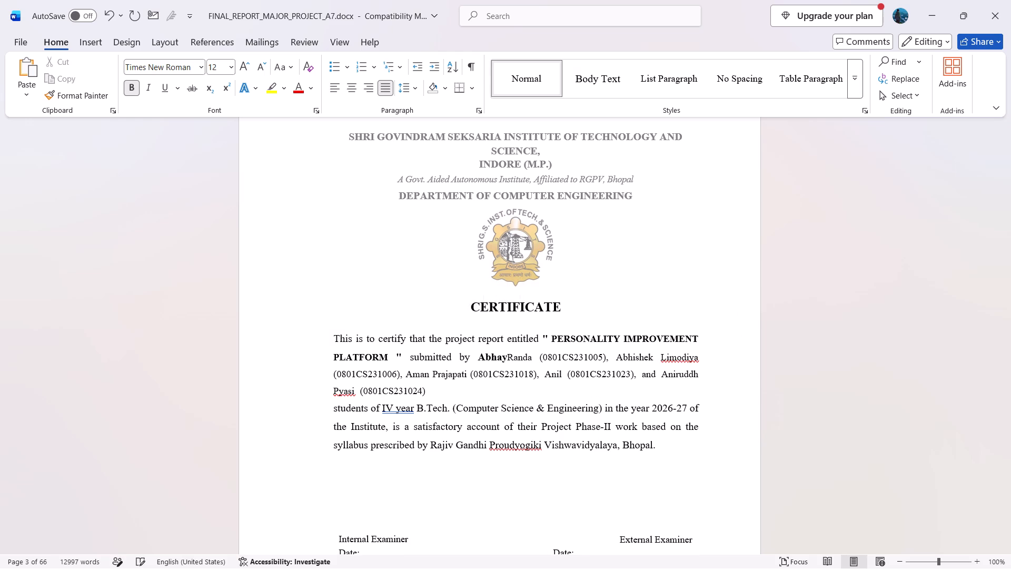
{"action": "key", "text": "space"}
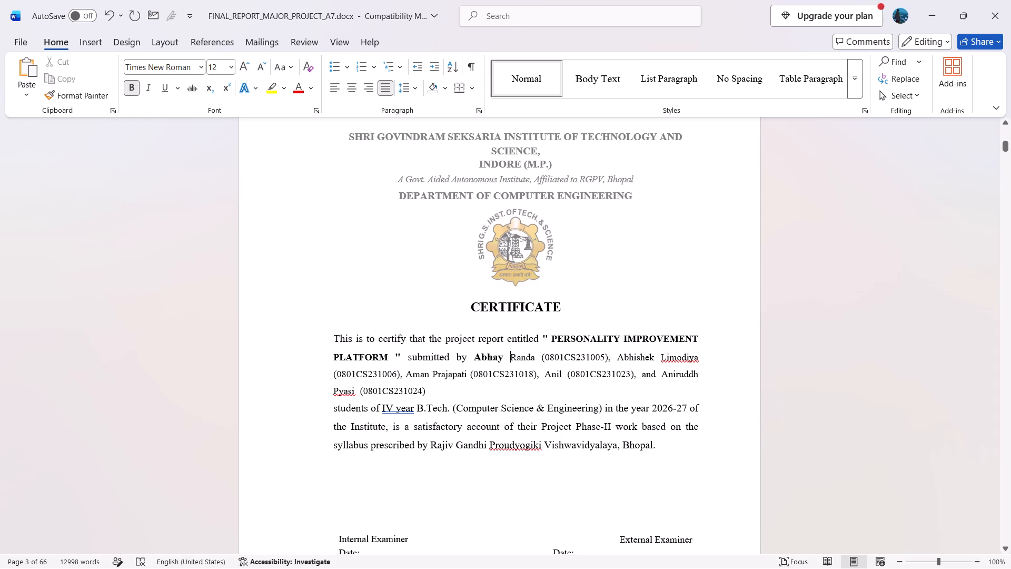
Remove the bold from the first student's first name after "submitted by" in the Certificate paragraph.
{"action": "left_click_drag", "start_coordinate": [504, 357], "coordinate": [472, 359]}
{"action": "left_click", "coordinate": [485, 334]}
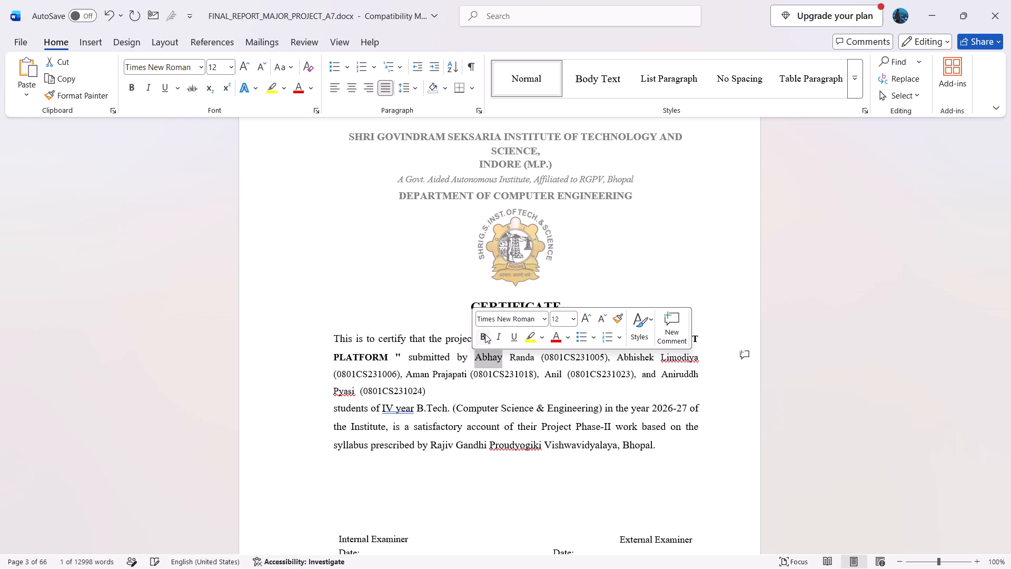
Join the "students of IV year" line to the end of the student list in the Certificate paragraph, separated by a space.
{"action": "left_click", "coordinate": [333, 408]}
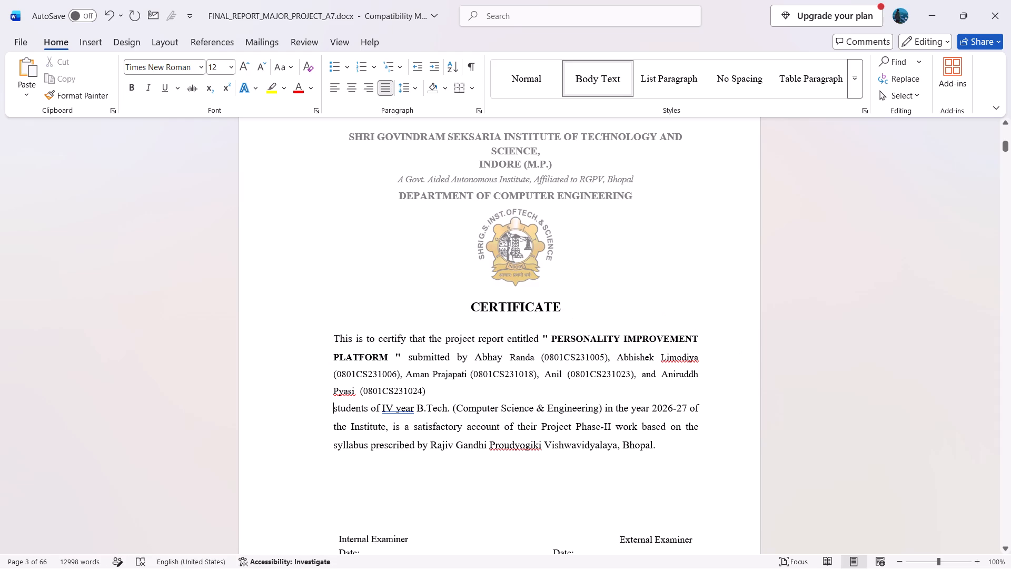
{"action": "key", "text": "BackSpace"}
{"action": "key", "text": "BackSpace"}
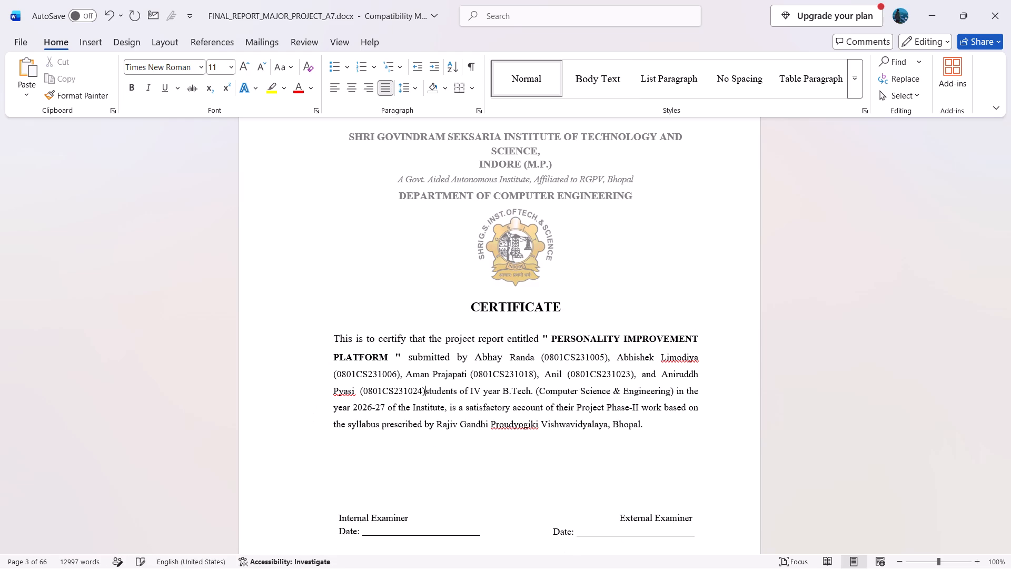
{"action": "key", "text": "space"}
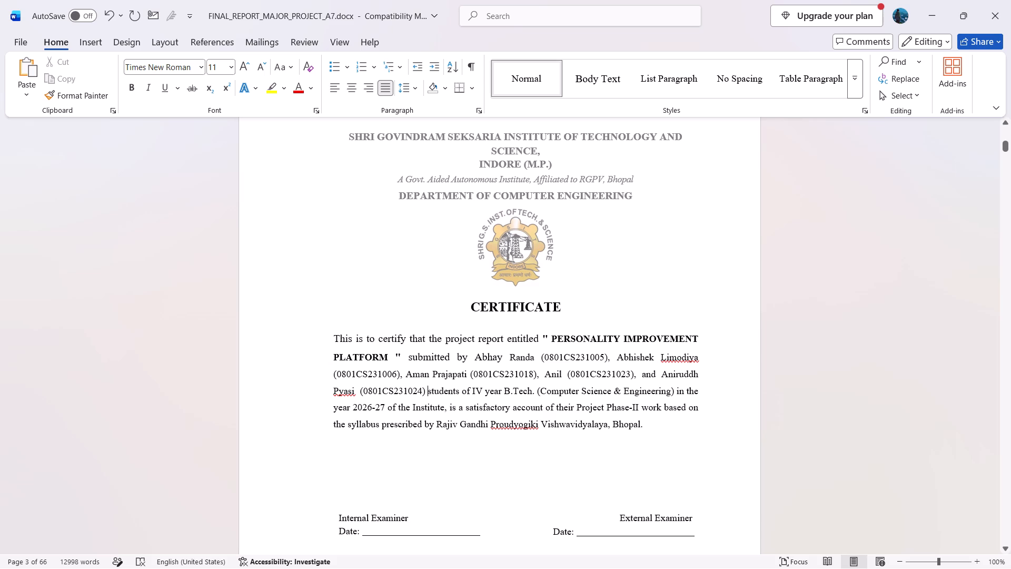
Examine the Certificate page, checking the layout of the merged paragraph against the heading and the examiner signature lines.
{"action": "left_click", "coordinate": [157, 429]}
{"action": "left_click", "coordinate": [198, 301]}
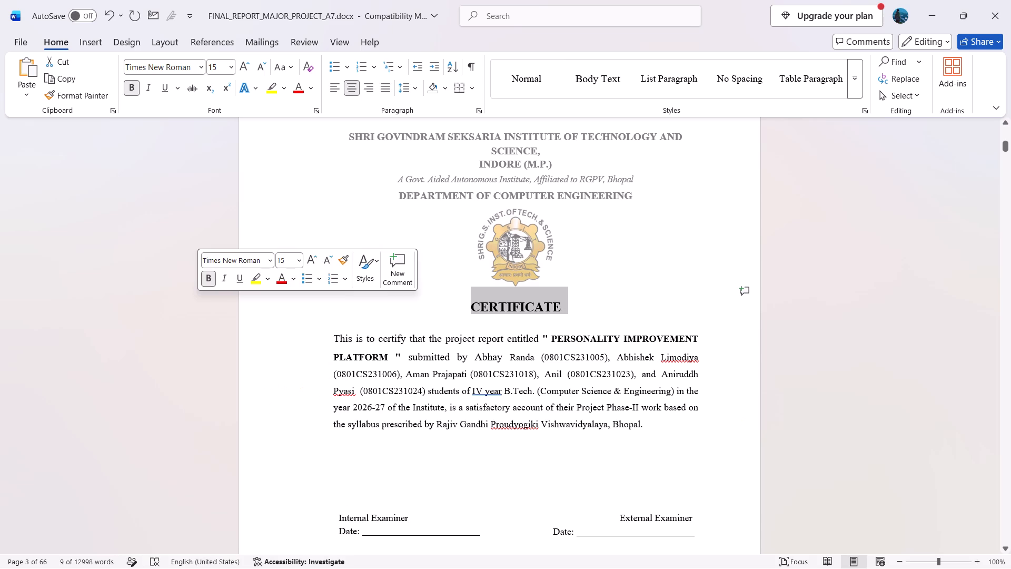
{"action": "left_click", "coordinate": [842, 301]}
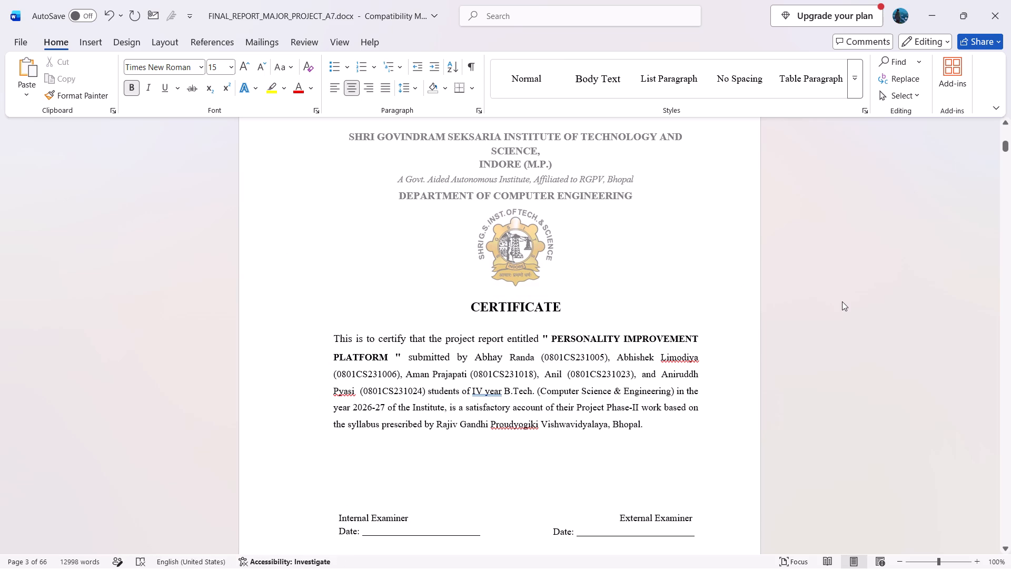
{"action": "scroll", "coordinate": [674, 357], "scroll_direction": "down", "scroll_amount": 2}
{"action": "scroll", "coordinate": [674, 357], "scroll_direction": "up", "scroll_amount": 2}
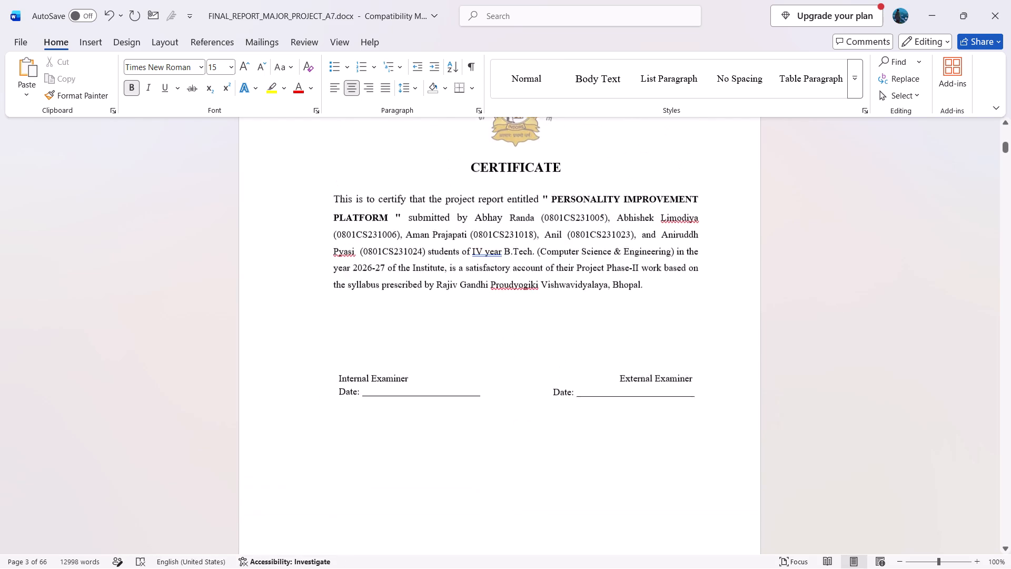
{"action": "scroll", "coordinate": [674, 357], "scroll_direction": "up", "scroll_amount": 1}
{"action": "scroll", "coordinate": [674, 357], "scroll_direction": "down", "scroll_amount": 2}
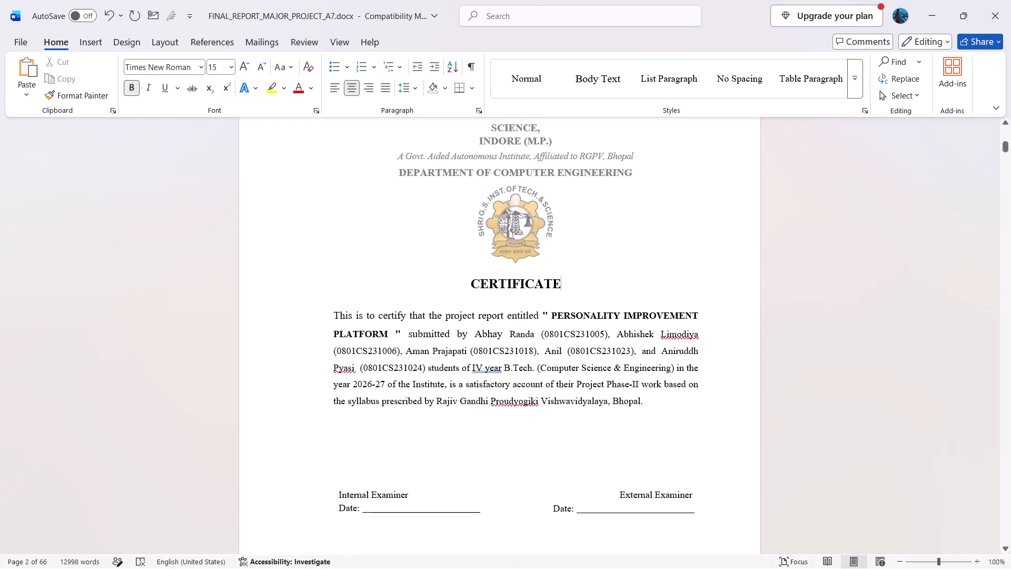
{"action": "scroll", "coordinate": [674, 357], "scroll_direction": "up", "scroll_amount": 1}
{"action": "scroll", "coordinate": [674, 357], "scroll_direction": "down", "scroll_amount": 1}
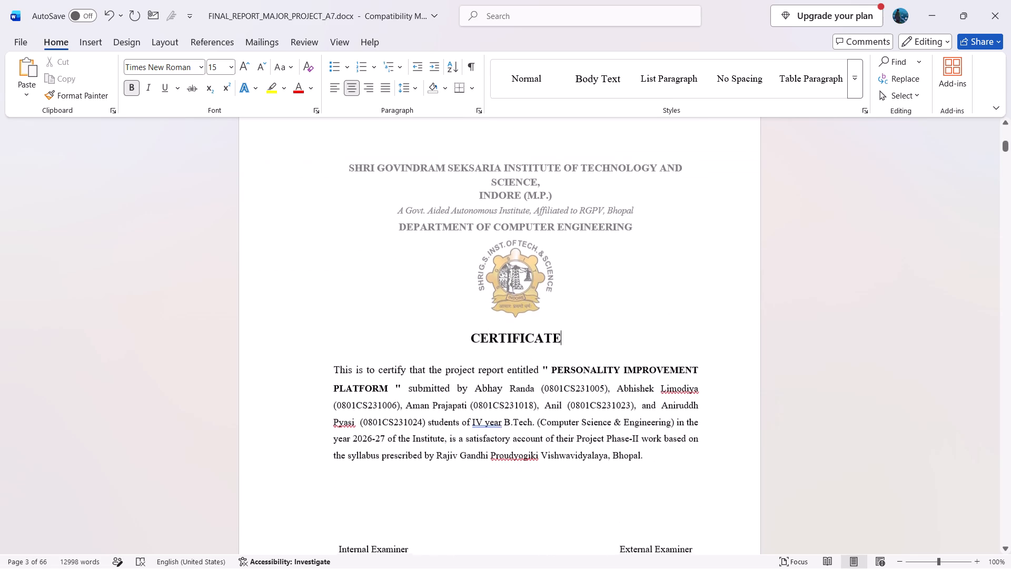
Replace the quoted project title in the Declaration paragraph with the copied PERSONALITY IMPROVEMENT PLATFORM and make it bold.
{"action": "scroll", "coordinate": [674, 357], "scroll_direction": "down", "scroll_amount": 5}
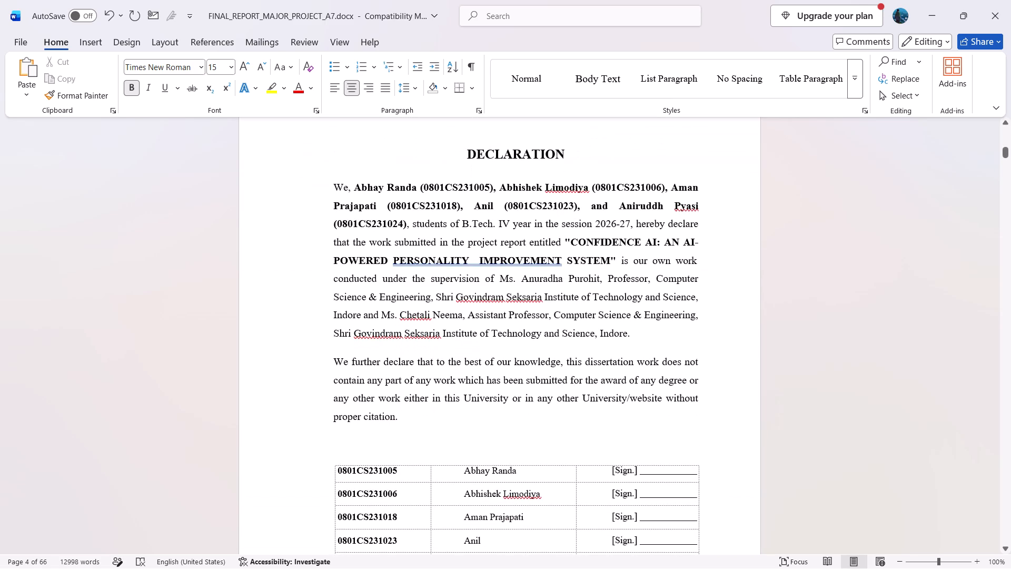
{"action": "left_click_drag", "start_coordinate": [571, 238], "coordinate": [604, 258]}
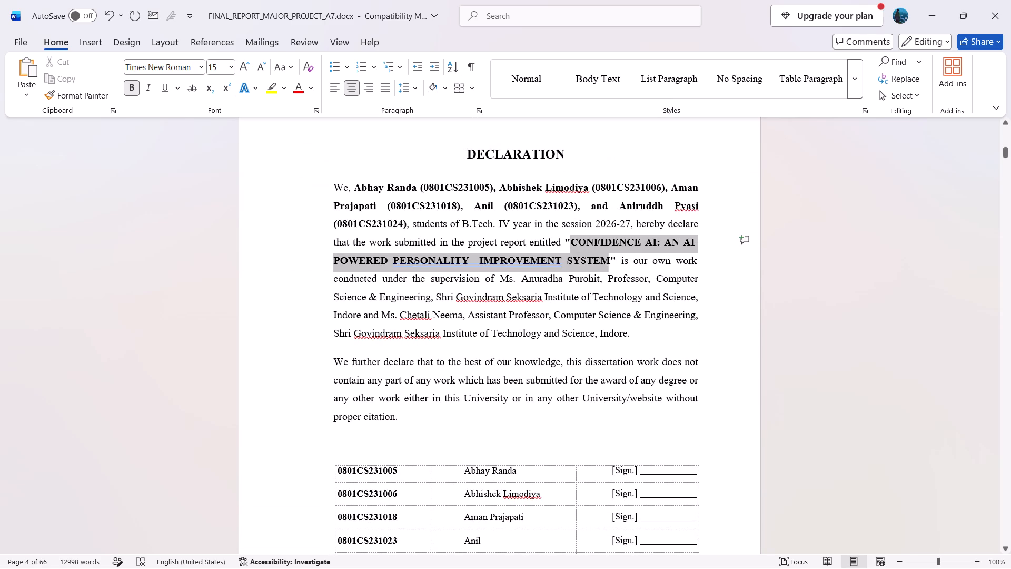
{"action": "left_click_drag", "start_coordinate": [604, 258], "coordinate": [608, 259]}
{"action": "key", "text": "ctrl+v"}
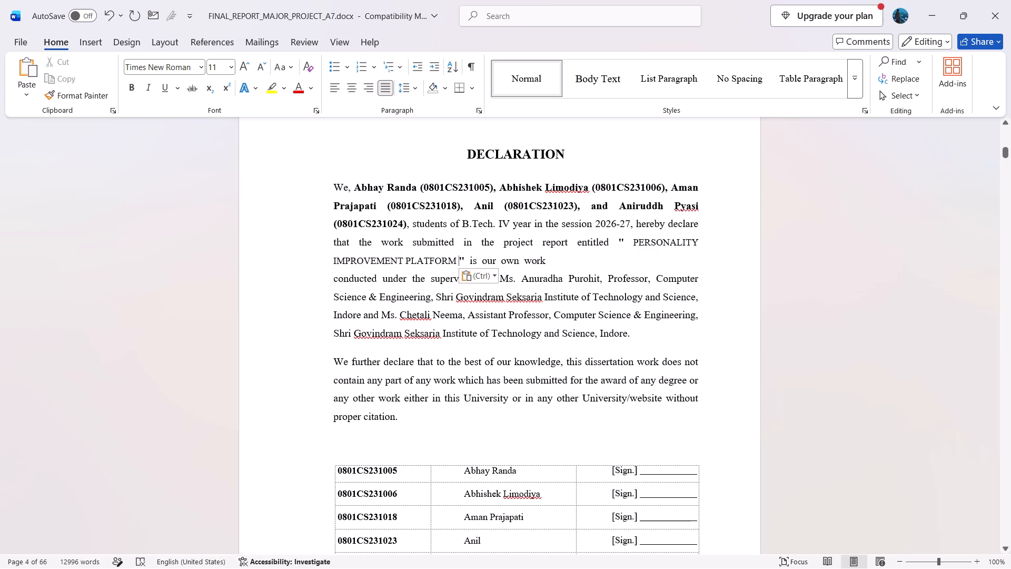
{"action": "left_click_drag", "start_coordinate": [635, 240], "coordinate": [459, 259]}
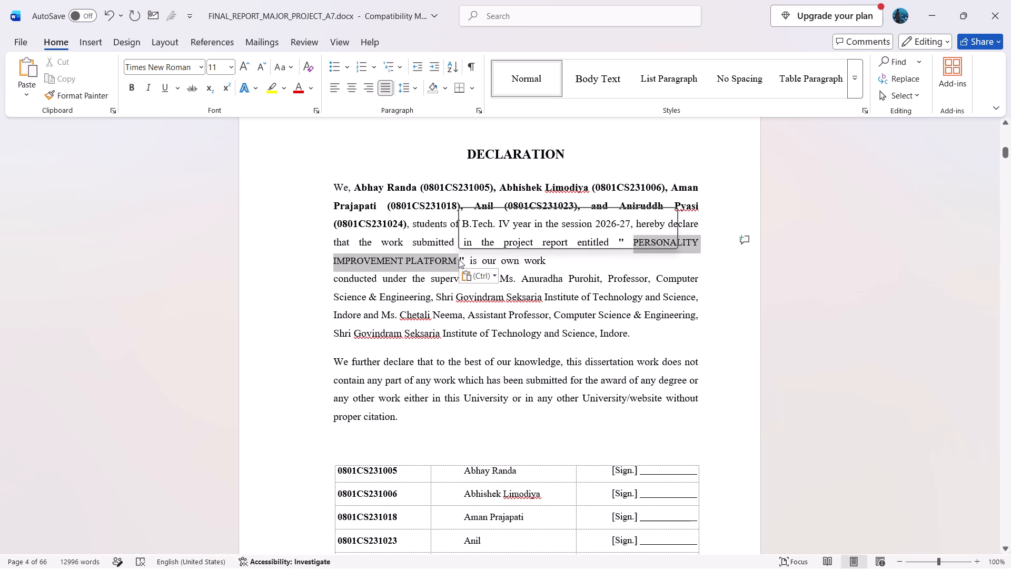
{"action": "left_click", "coordinate": [468, 231]}
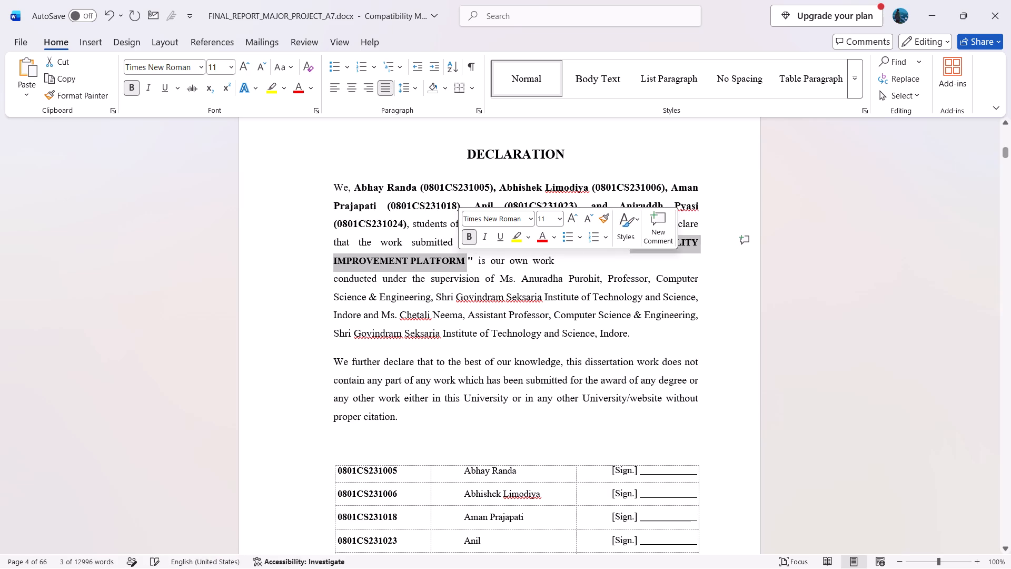
Join the "conducted under the supervision of" line to "is our own work" in the Declaration paragraph, separated by a space.
{"action": "left_click", "coordinate": [338, 280]}
{"action": "key", "text": "Left"}
{"action": "key", "text": "BackSpace"}
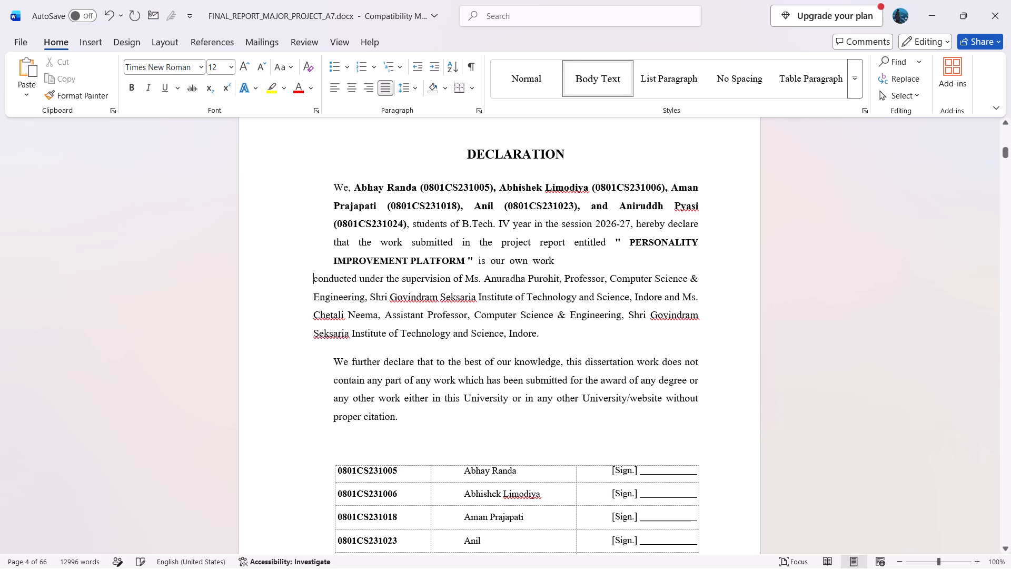
{"action": "key", "text": "BackSpace"}
{"action": "key", "text": "space"}
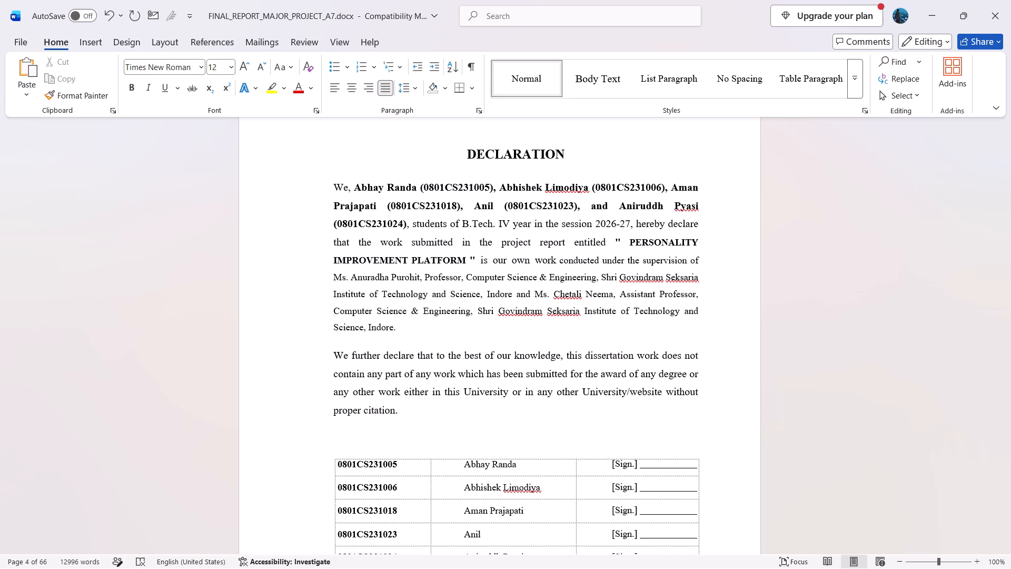
Change the project guide's title to "Dr" in the first paragraph of the Acknowledgement.
{"action": "scroll", "coordinate": [400, 345], "scroll_direction": "down", "scroll_amount": 1}
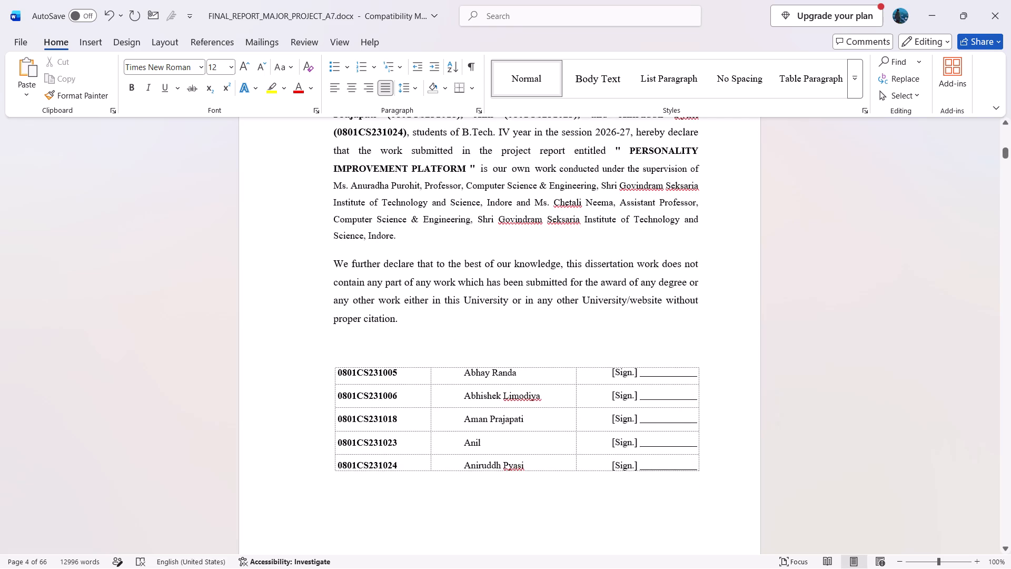
{"action": "scroll", "coordinate": [400, 345], "scroll_direction": "down", "scroll_amount": 4}
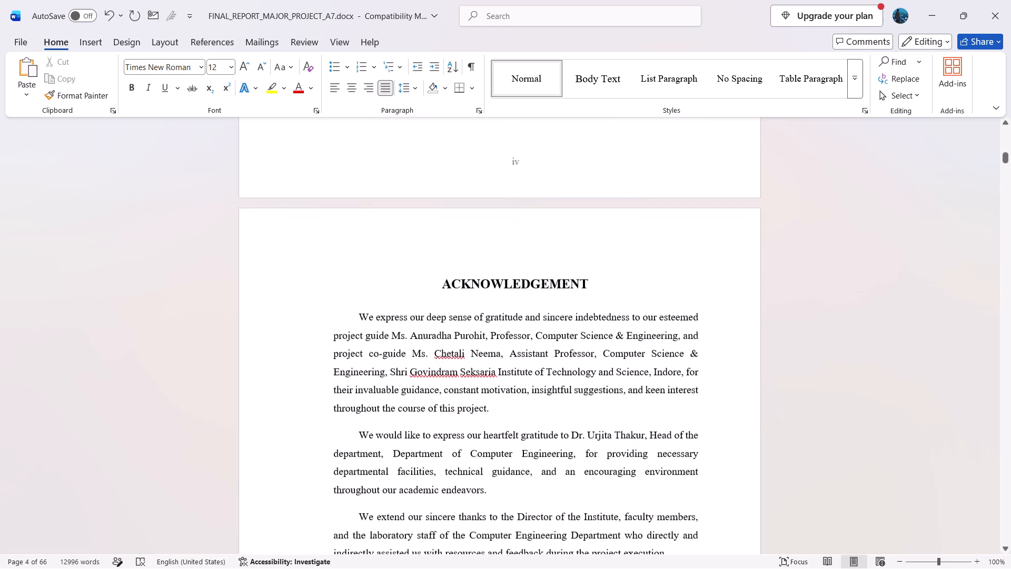
{"action": "scroll", "coordinate": [400, 345], "scroll_direction": "down", "scroll_amount": 1}
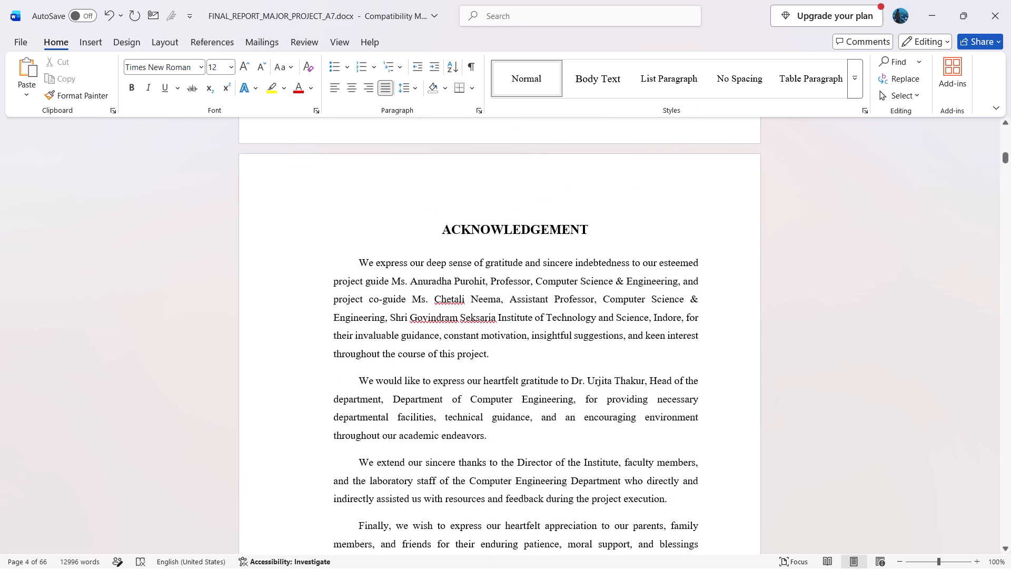
{"action": "left_click", "coordinate": [401, 279]}
{"action": "left_click", "coordinate": [402, 279]}
{"action": "left_click", "coordinate": [403, 280]}
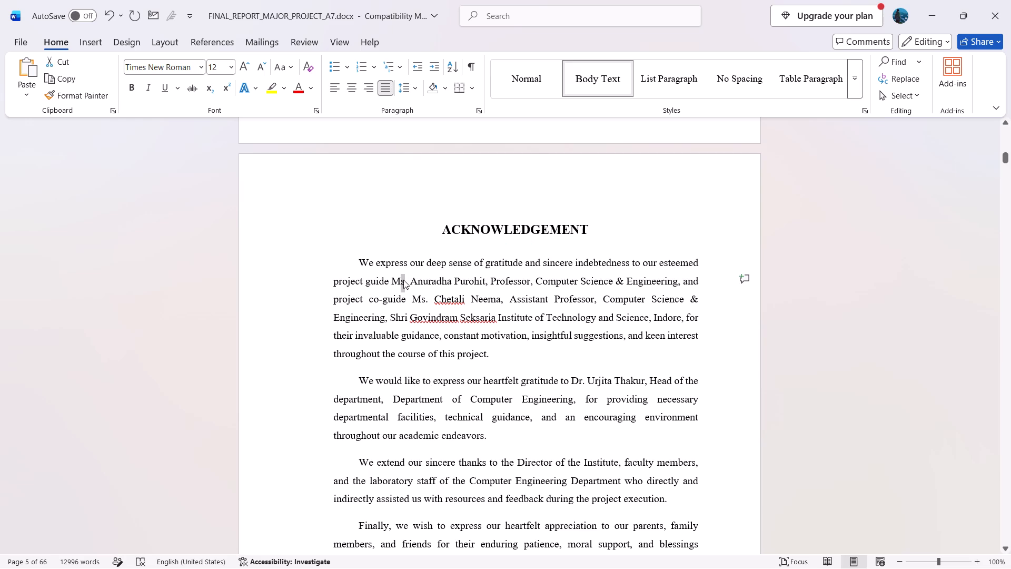
{"action": "key", "text": "BackSpace"}
{"action": "key", "text": "BackSpace"}
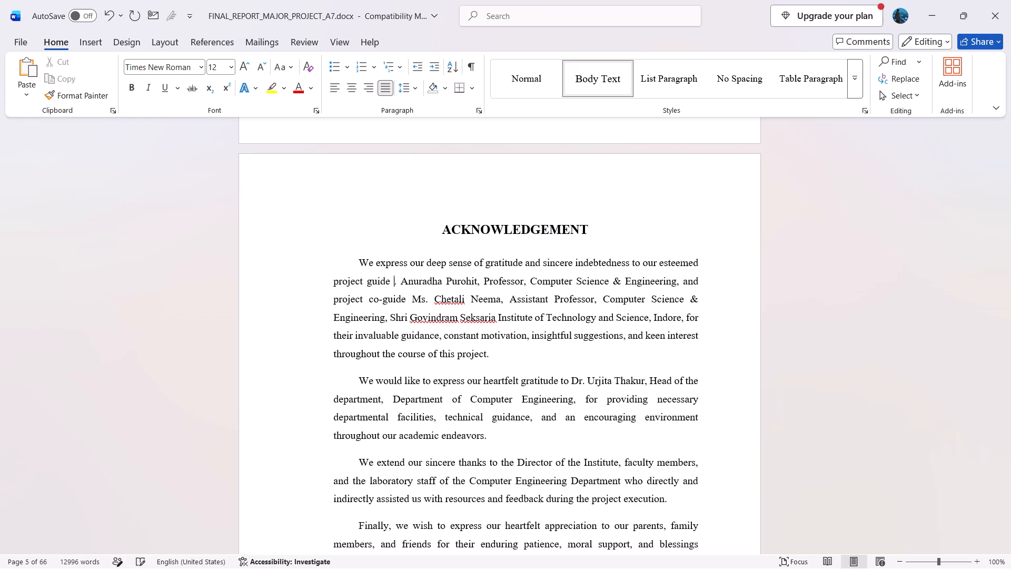
{"action": "key", "text": "d"}
{"action": "key", "text": "r"}
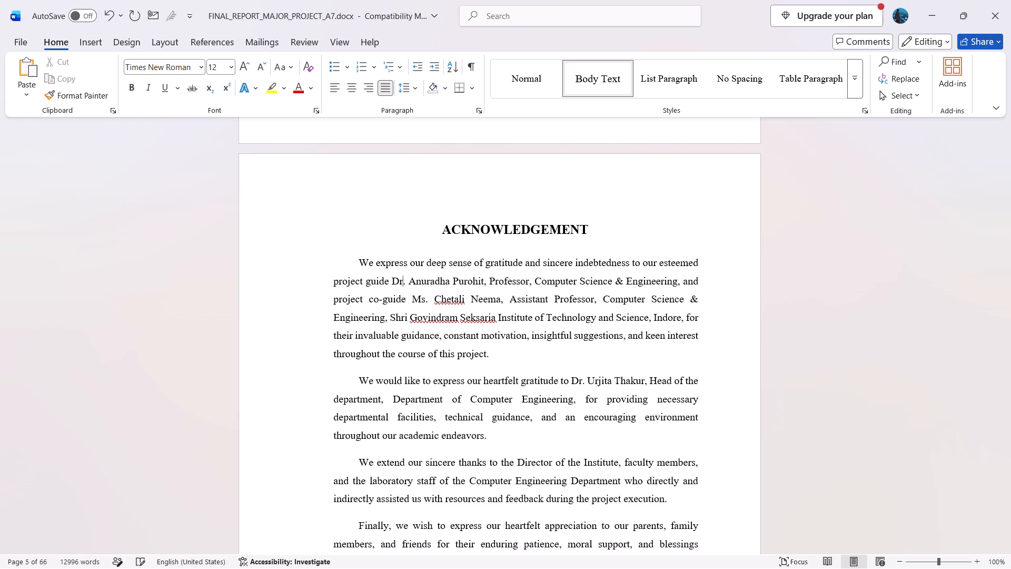
Delete the whole Keywords paragraph at the end of the Abstract.
{"action": "scroll", "coordinate": [442, 301], "scroll_direction": "down", "scroll_amount": 2}
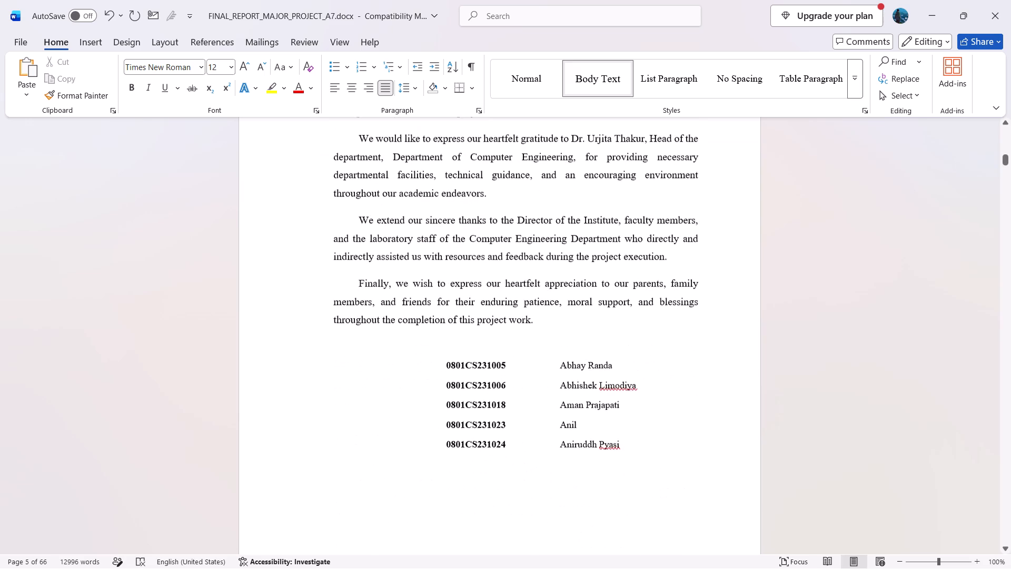
{"action": "scroll", "coordinate": [442, 301], "scroll_direction": "down", "scroll_amount": 4}
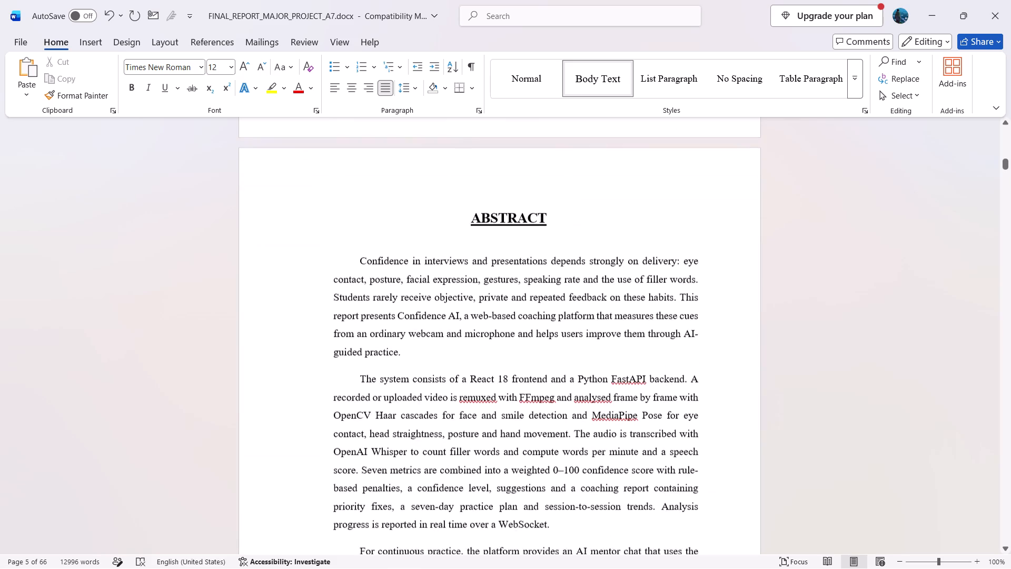
{"action": "scroll", "coordinate": [442, 301], "scroll_direction": "down", "scroll_amount": 2}
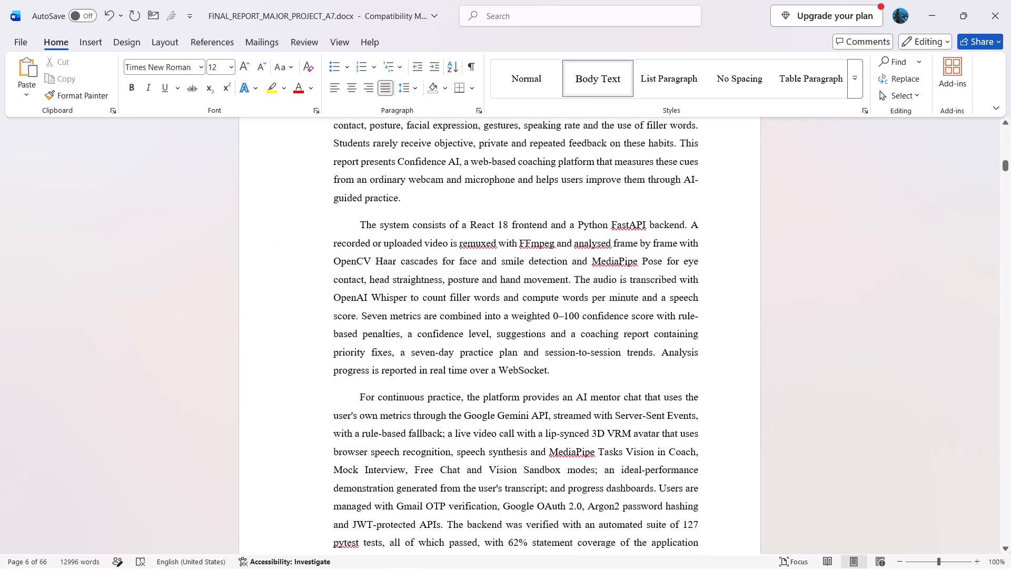
{"action": "scroll", "coordinate": [442, 301], "scroll_direction": "down", "scroll_amount": 3}
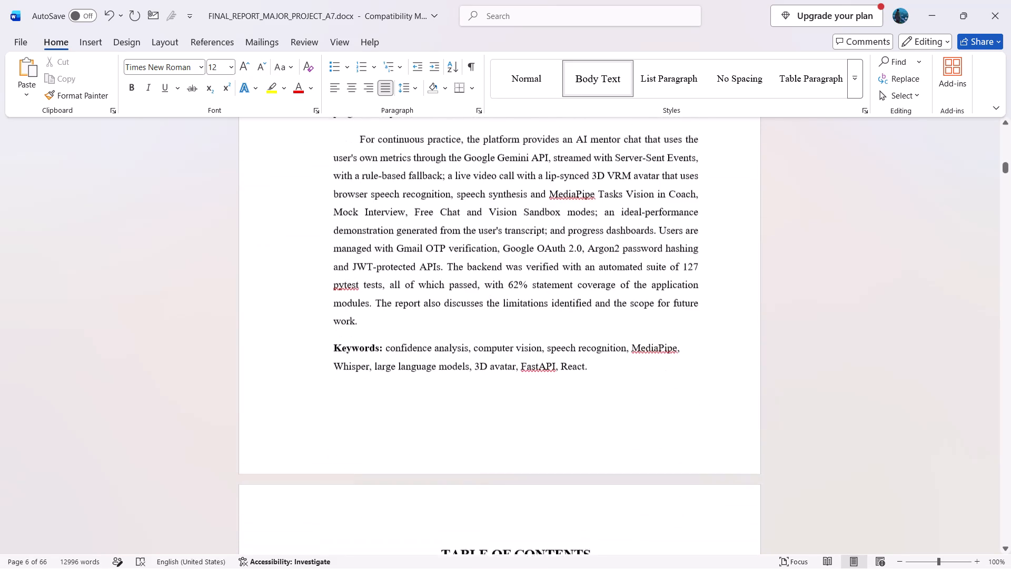
{"action": "scroll", "coordinate": [442, 301], "scroll_direction": "down", "scroll_amount": 2}
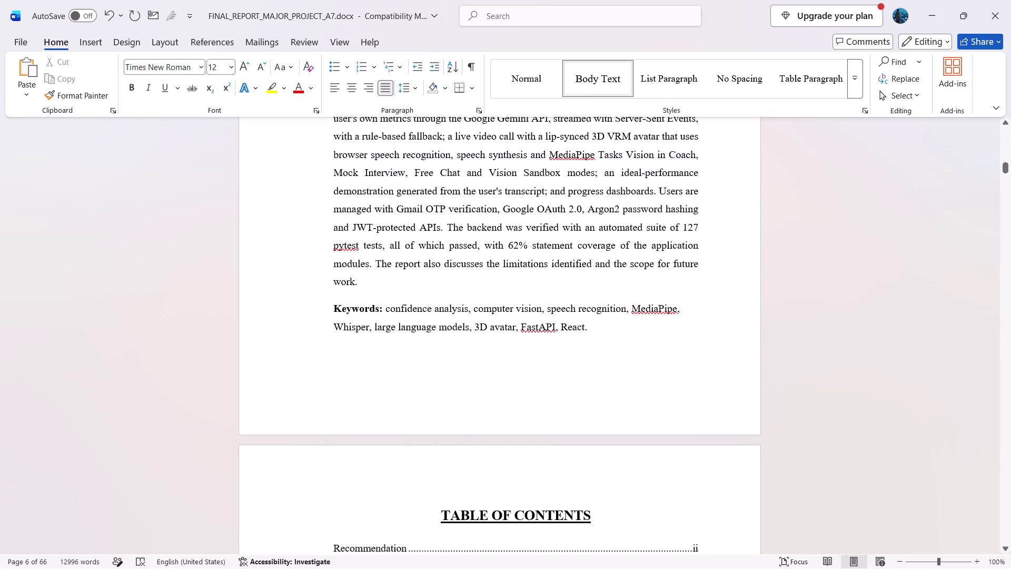
{"action": "left_click", "coordinate": [384, 310]}
{"action": "left_click_drag", "start_coordinate": [593, 326], "coordinate": [467, 316]}
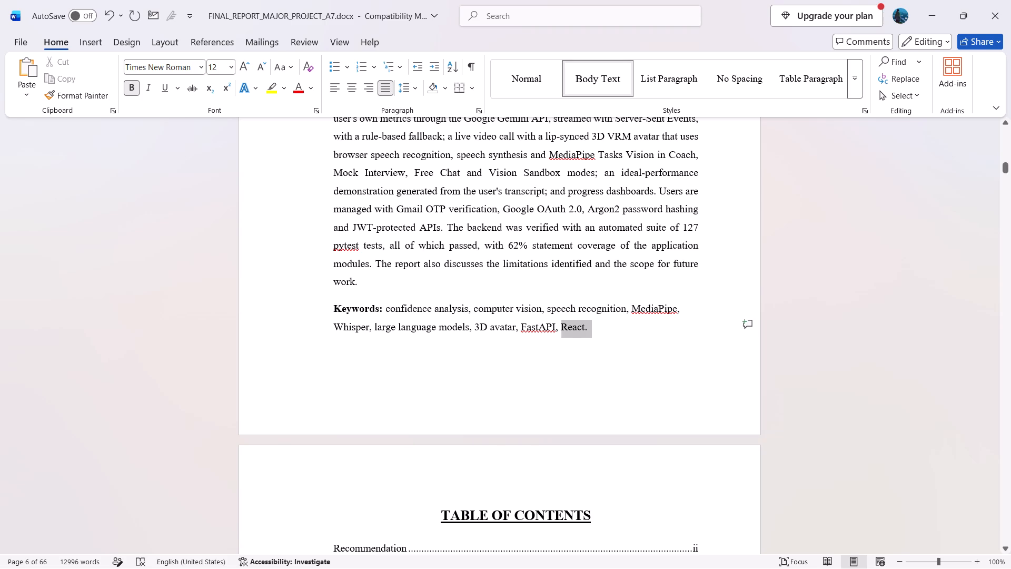
{"action": "left_click_drag", "start_coordinate": [467, 316], "coordinate": [342, 307]}
{"action": "key", "text": "BackSpace"}
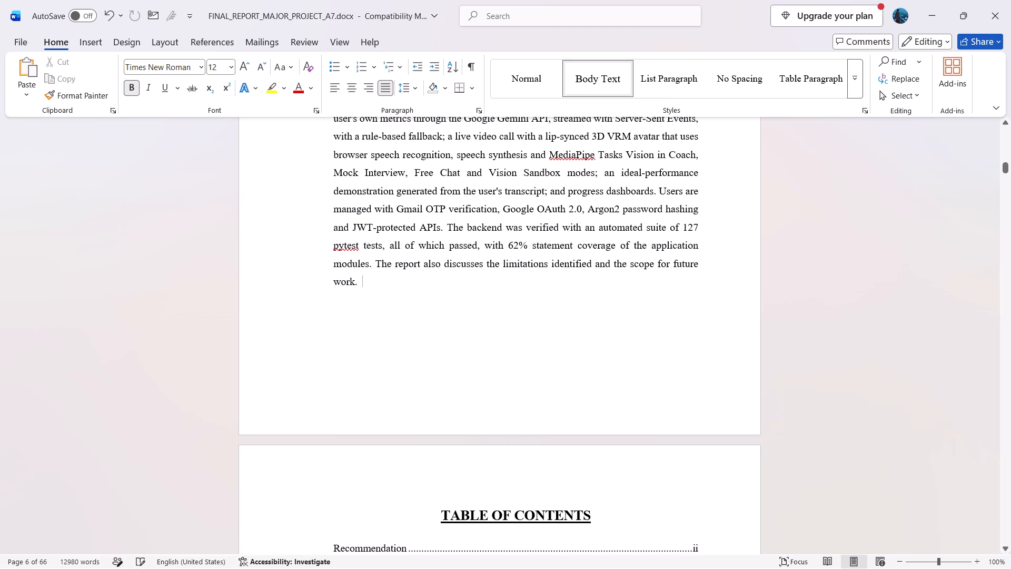
Review the edited front-matter pages from the Abstract back through the Acknowledgement, Declaration, Certificate and Recommendation to the cover page.
{"action": "scroll", "coordinate": [342, 307], "scroll_direction": "down", "scroll_amount": 1}
{"action": "scroll", "coordinate": [342, 307], "scroll_direction": "up", "scroll_amount": 2}
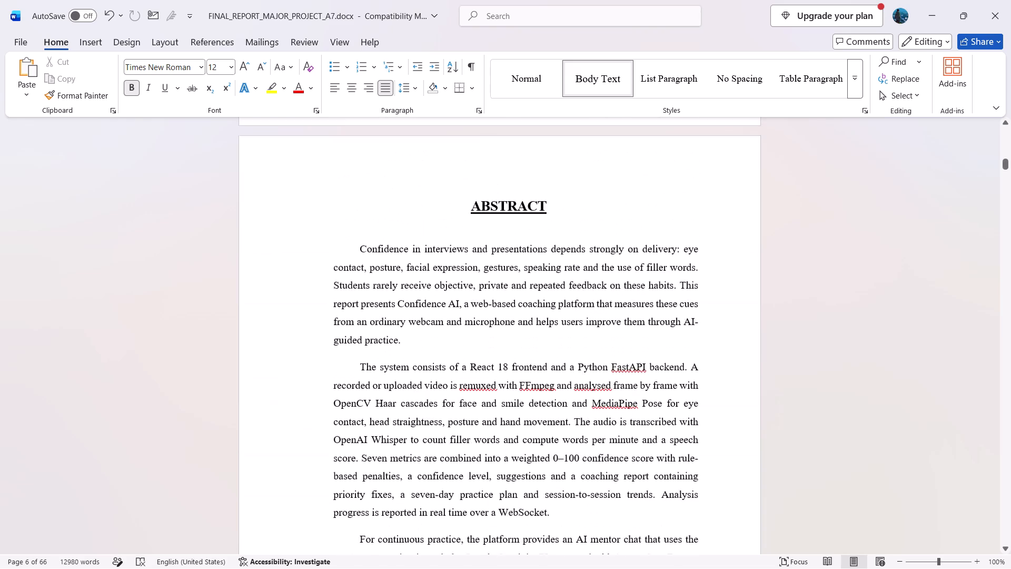
{"action": "scroll", "coordinate": [342, 307], "scroll_direction": "up", "scroll_amount": 3}
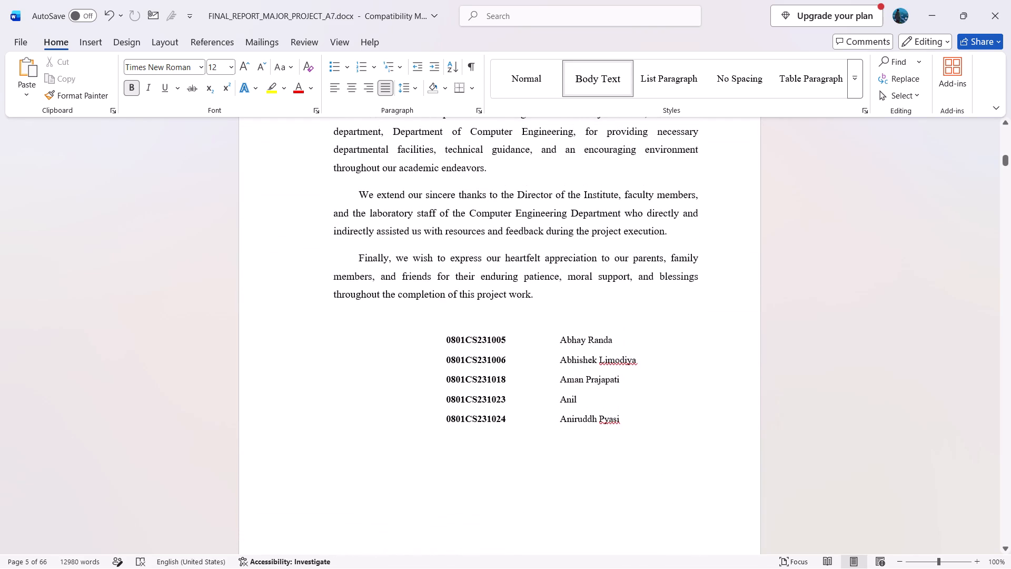
{"action": "scroll", "coordinate": [342, 307], "scroll_direction": "up", "scroll_amount": 2}
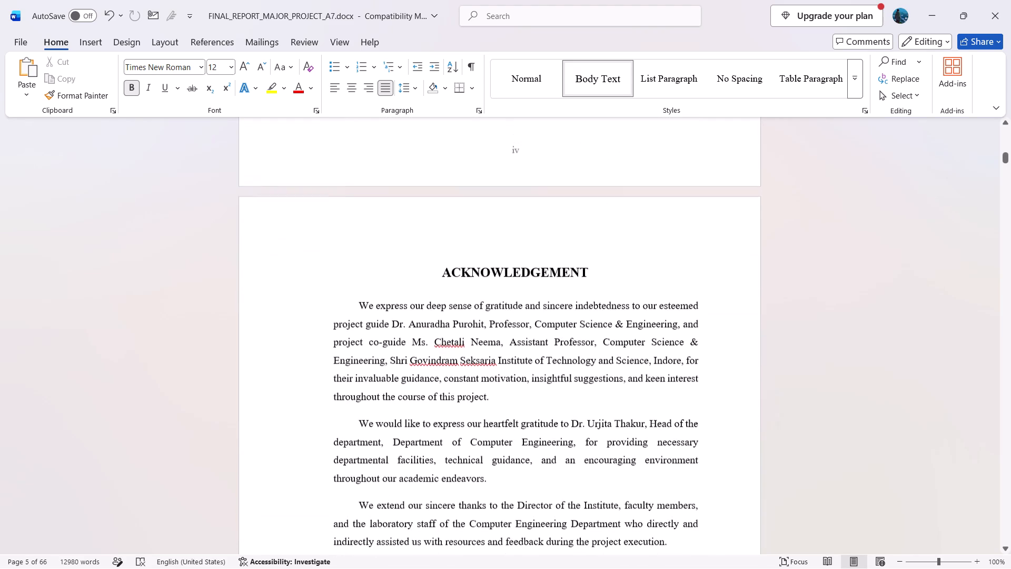
{"action": "scroll", "coordinate": [342, 307], "scroll_direction": "up", "scroll_amount": 4}
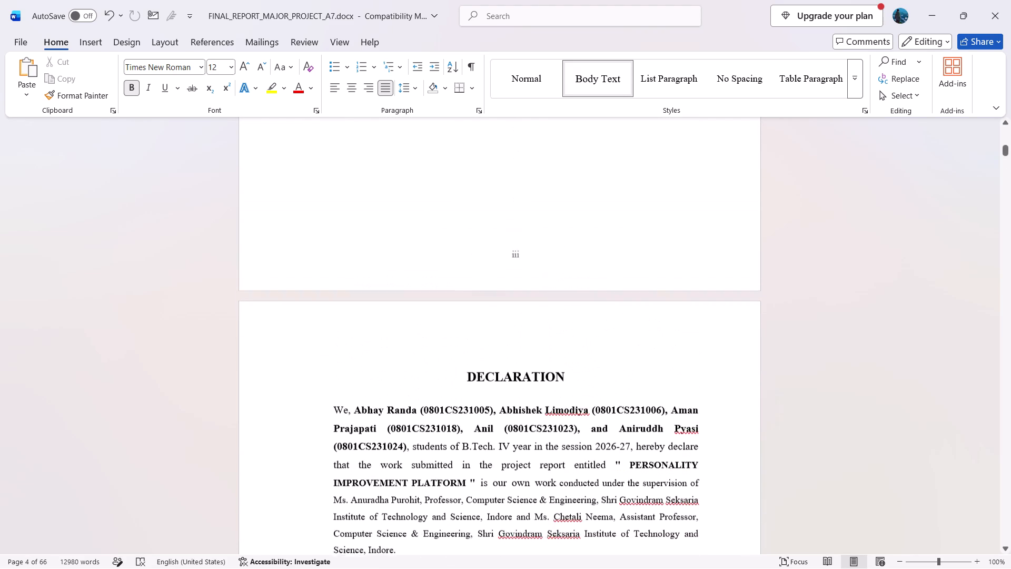
{"action": "scroll", "coordinate": [342, 307], "scroll_direction": "down", "scroll_amount": 1}
{"action": "scroll", "coordinate": [342, 307], "scroll_direction": "up", "scroll_amount": 1}
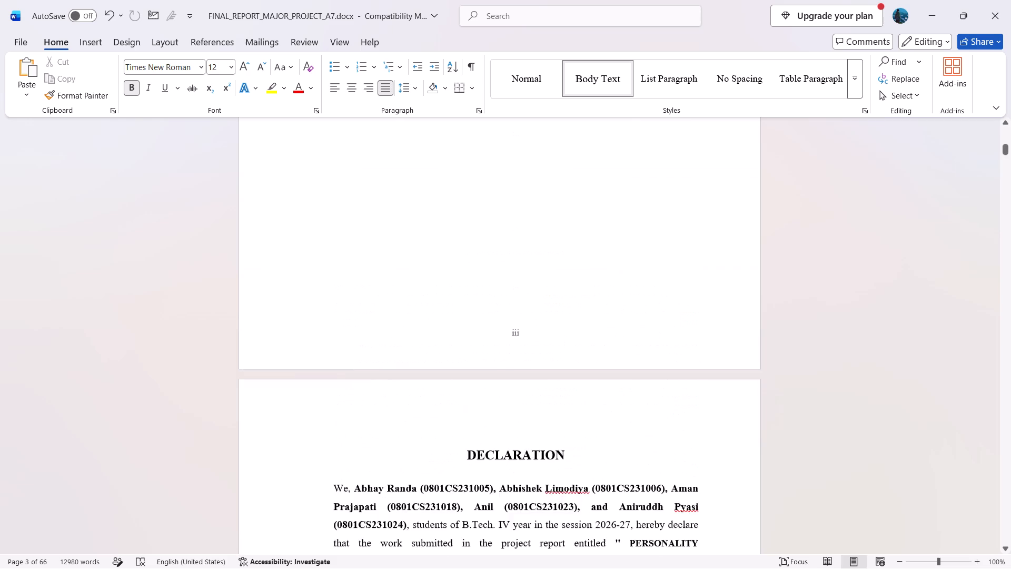
{"action": "scroll", "coordinate": [342, 307], "scroll_direction": "up", "scroll_amount": 3}
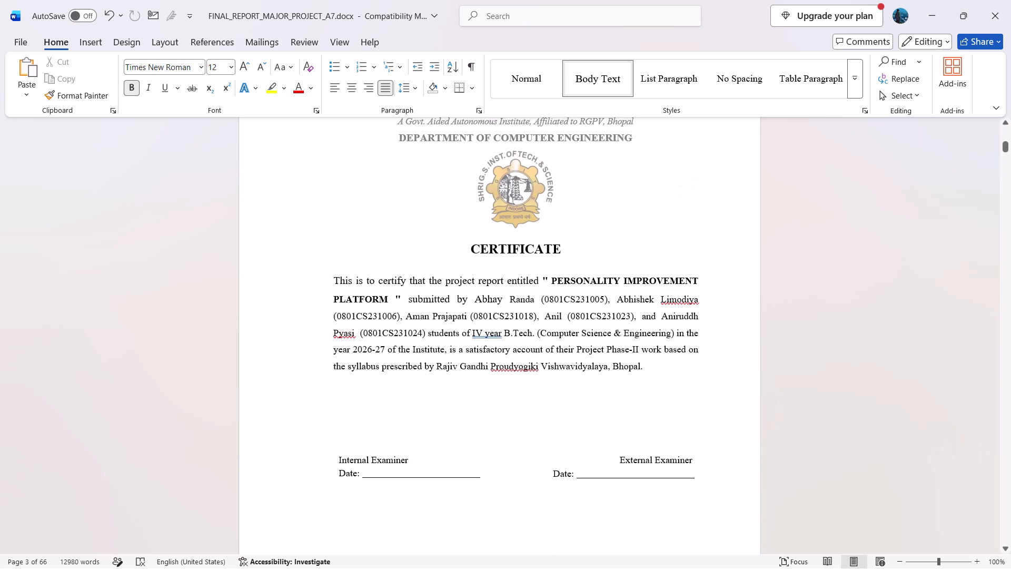
{"action": "scroll", "coordinate": [342, 307], "scroll_direction": "up", "scroll_amount": 3}
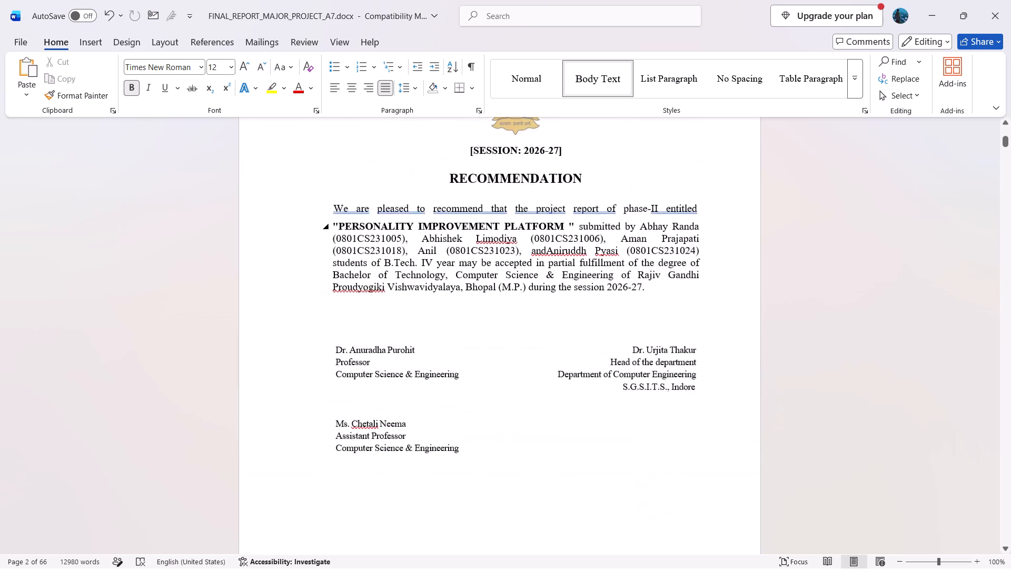
{"action": "scroll", "coordinate": [342, 307], "scroll_direction": "up", "scroll_amount": 2}
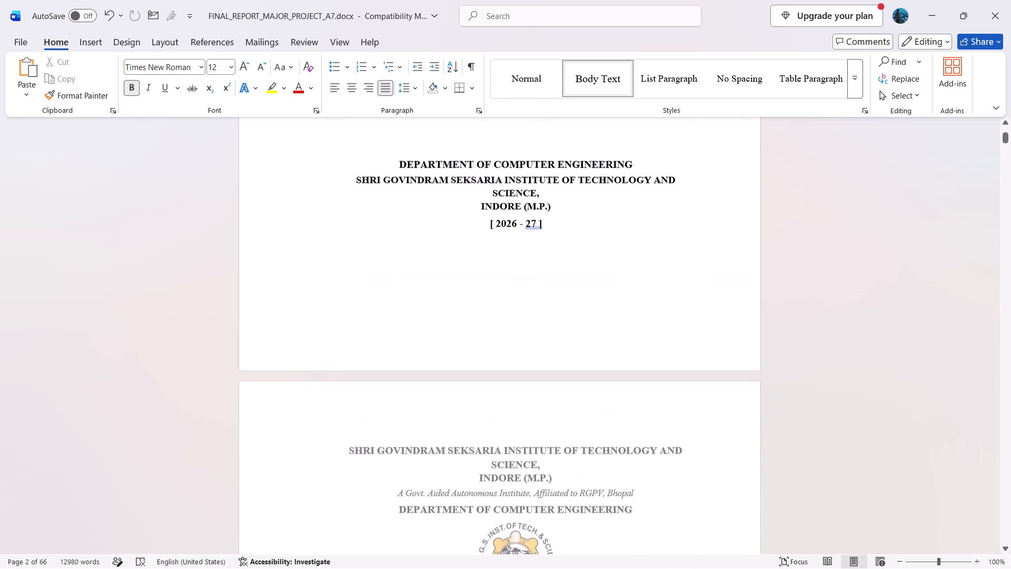
{"action": "scroll", "coordinate": [342, 307], "scroll_direction": "down", "scroll_amount": 3}
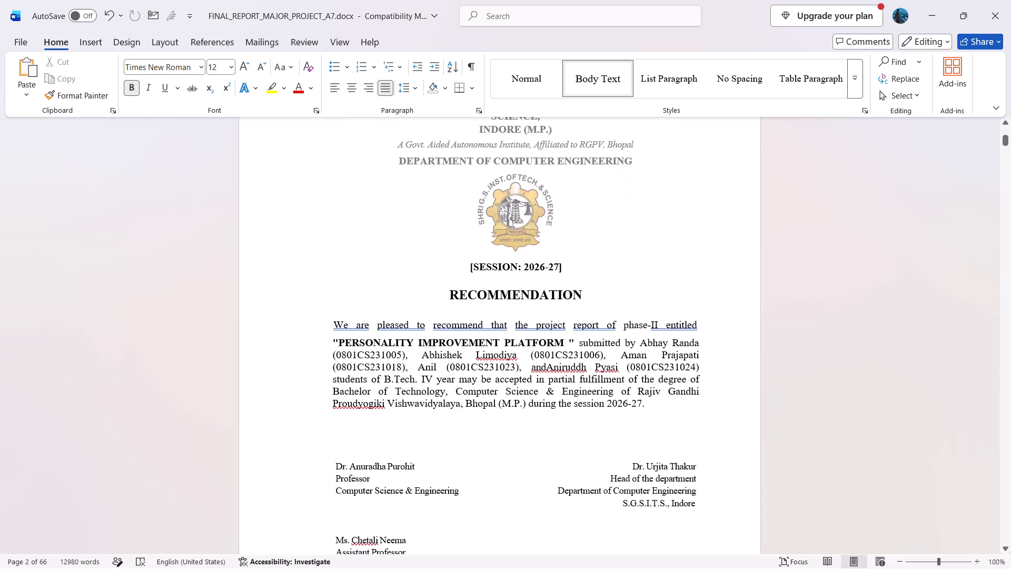
{"action": "scroll", "coordinate": [342, 307], "scroll_direction": "up", "scroll_amount": 3}
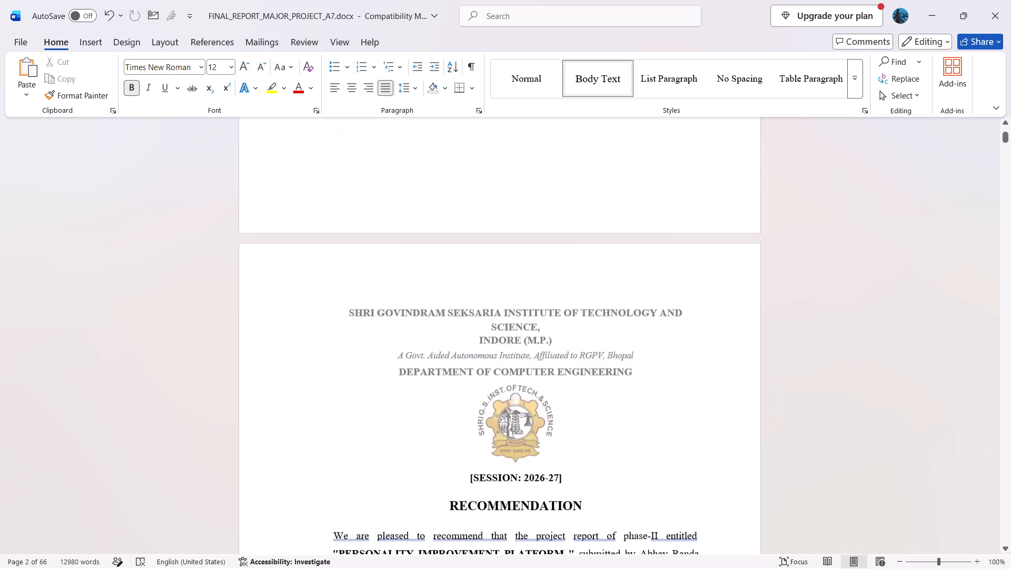
{"action": "scroll", "coordinate": [342, 307], "scroll_direction": "up", "scroll_amount": 1}
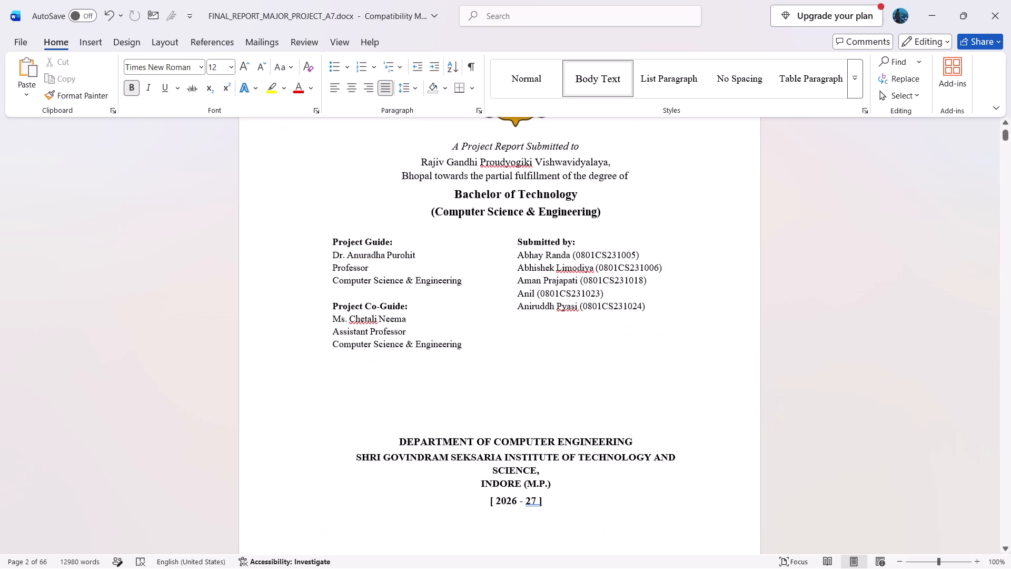
{"action": "scroll", "coordinate": [342, 307], "scroll_direction": "up", "scroll_amount": 3}
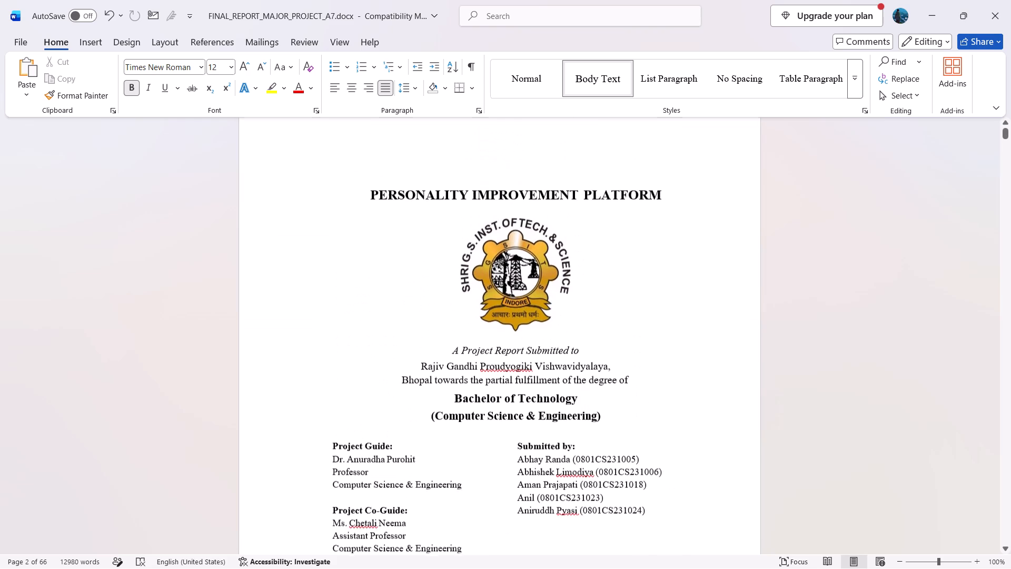
{"action": "scroll", "coordinate": [342, 307], "scroll_direction": "up", "scroll_amount": 3}
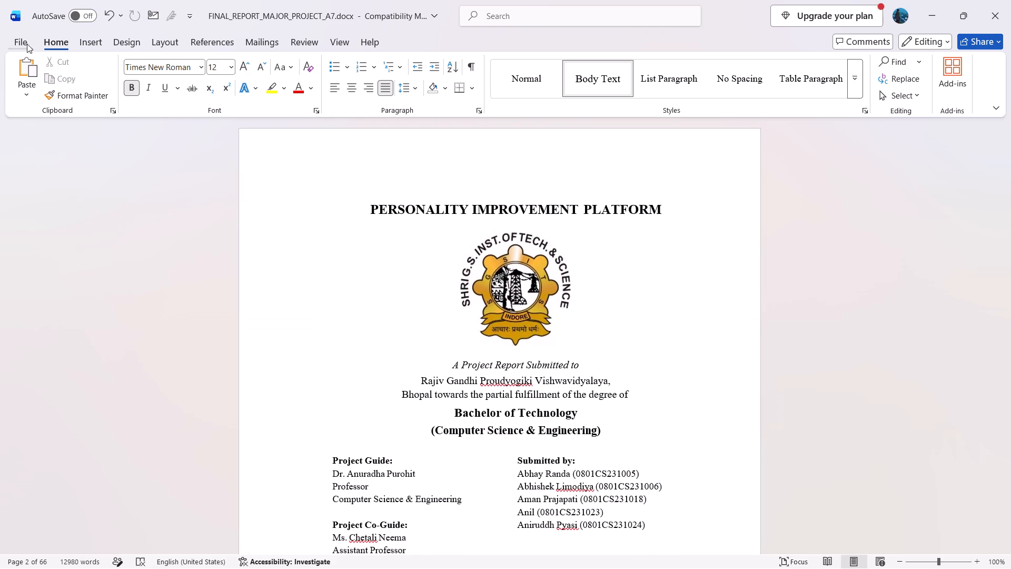
Save a copy of the report as a PDF in the Downloads folder, keeping the name FINAL_REPORT_MAJOR_PROJECT_A7.
{"action": "left_click", "coordinate": [27, 44]}
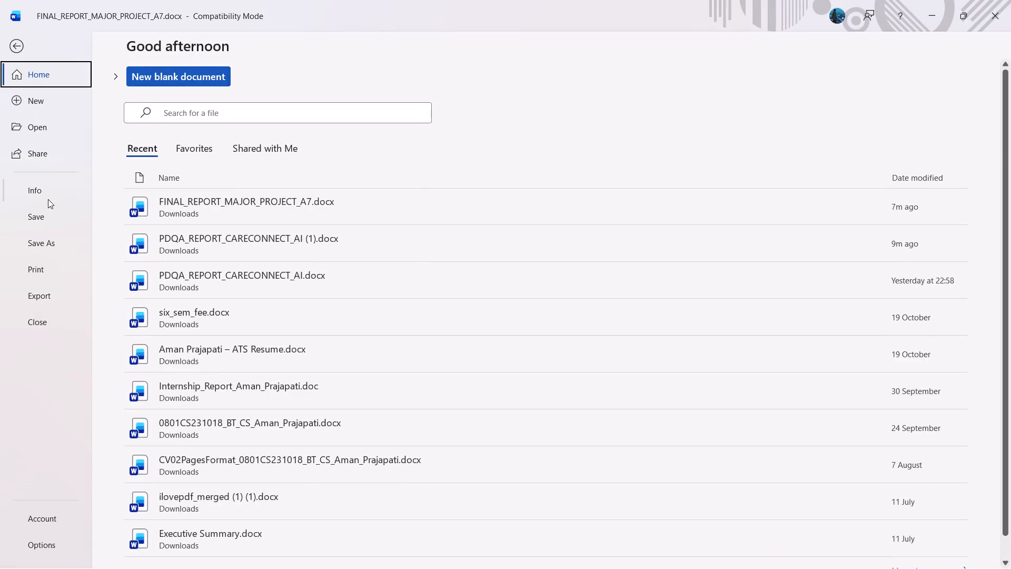
{"action": "left_click", "coordinate": [46, 243]}
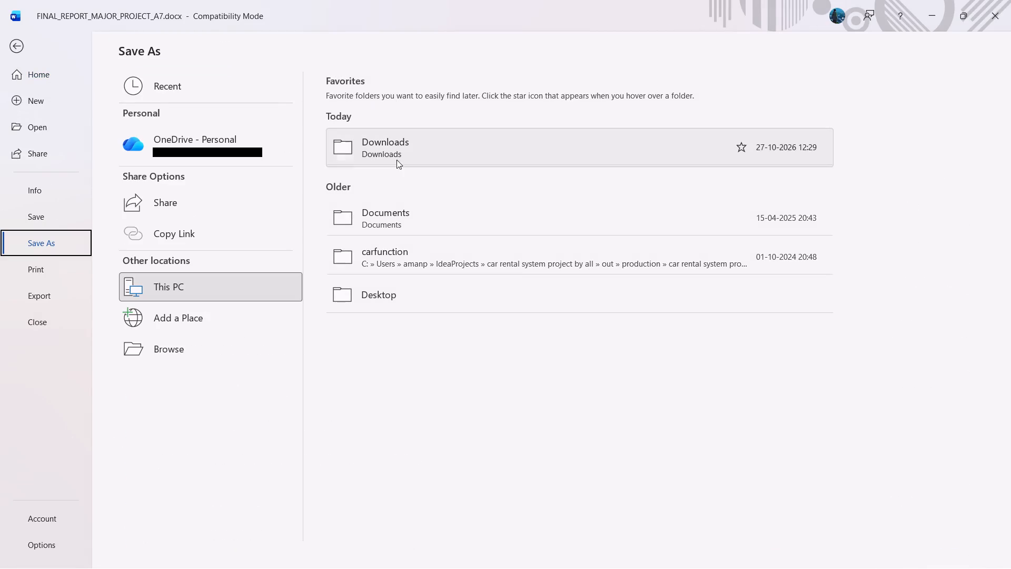
{"action": "left_click", "coordinate": [395, 162]}
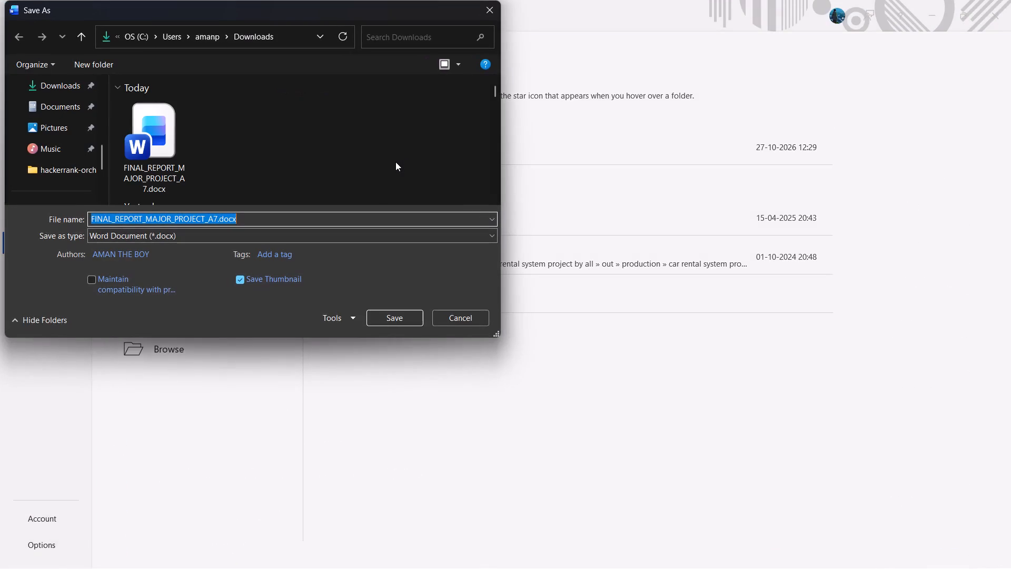
{"action": "left_click", "coordinate": [345, 245]}
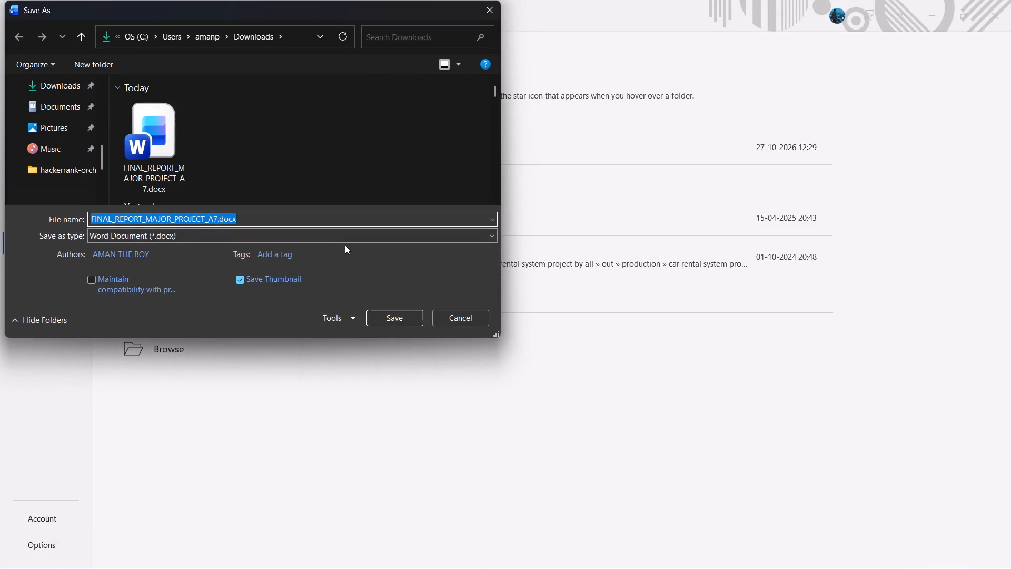
{"action": "left_click", "coordinate": [340, 235]}
{"action": "left_click", "coordinate": [184, 315]}
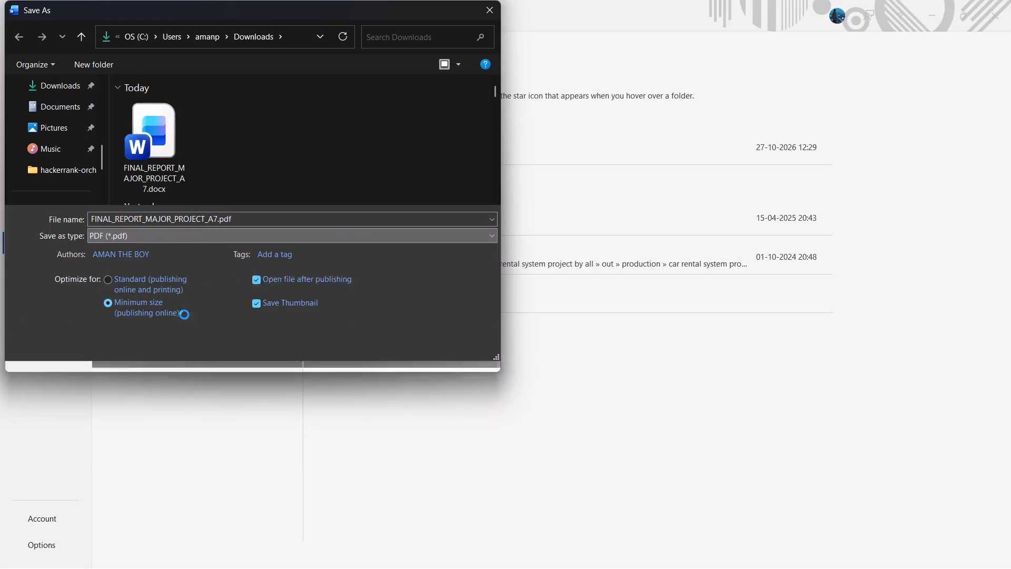
{"action": "left_click", "coordinate": [385, 342]}
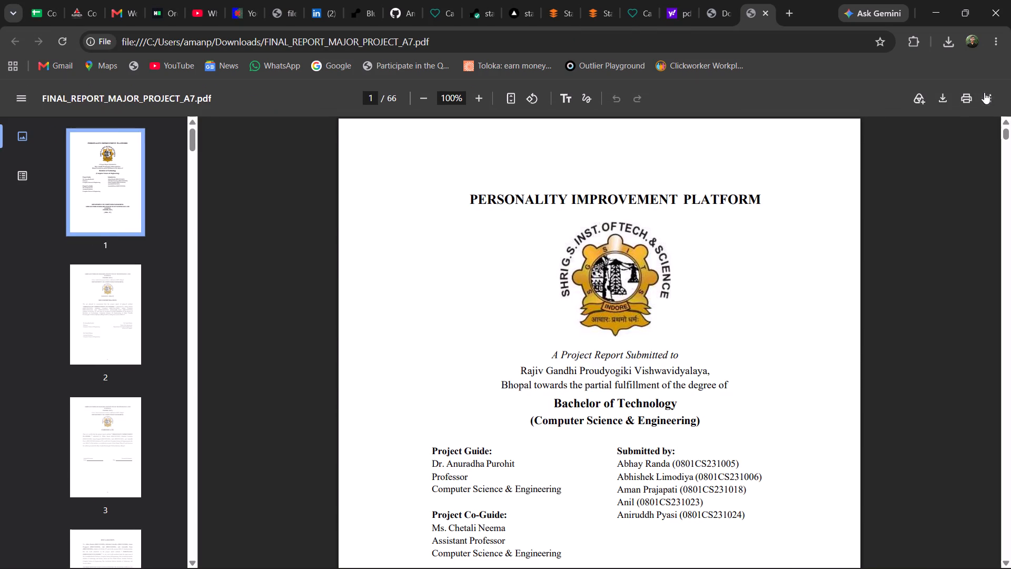
Check the exported PDF in Chrome from the cover page through the Recommendation, Certificate, Declaration and Acknowledgement pages.
{"action": "scroll", "coordinate": [618, 424], "scroll_direction": "down", "scroll_amount": 1}
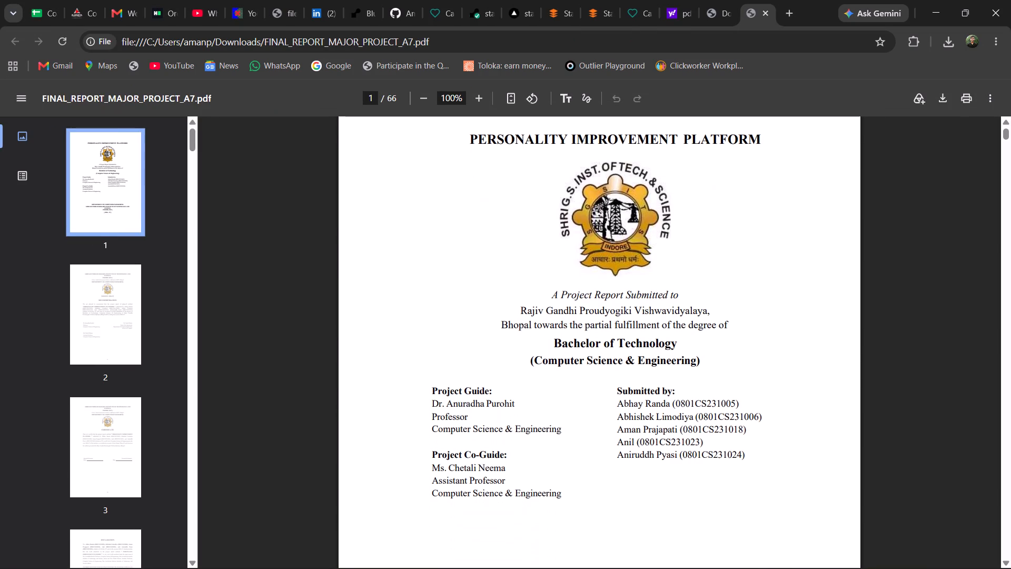
{"action": "scroll", "coordinate": [618, 424], "scroll_direction": "down", "scroll_amount": 4}
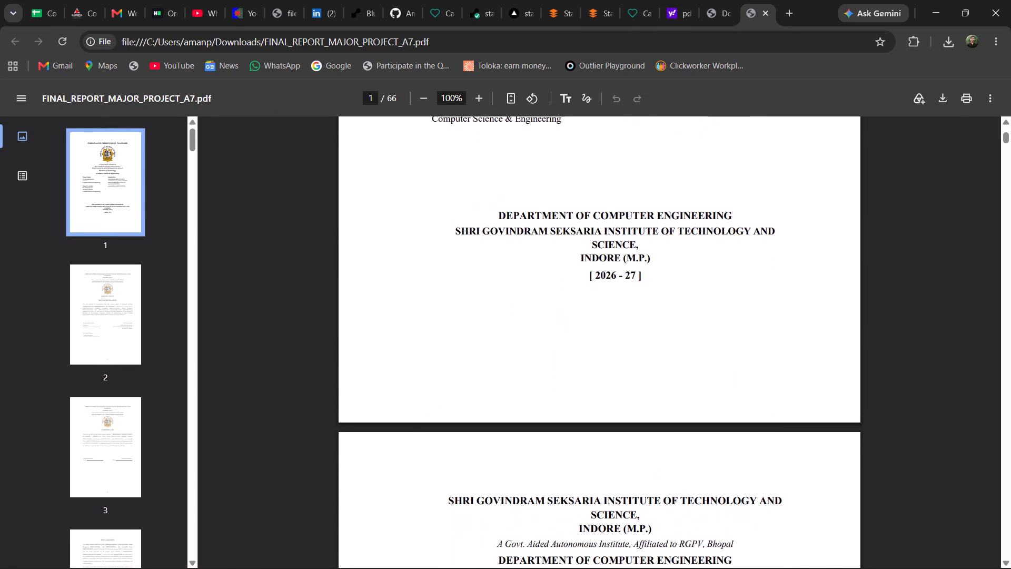
{"action": "scroll", "coordinate": [618, 424], "scroll_direction": "down", "scroll_amount": 2}
{"action": "scroll", "coordinate": [618, 424], "scroll_direction": "up", "scroll_amount": 1}
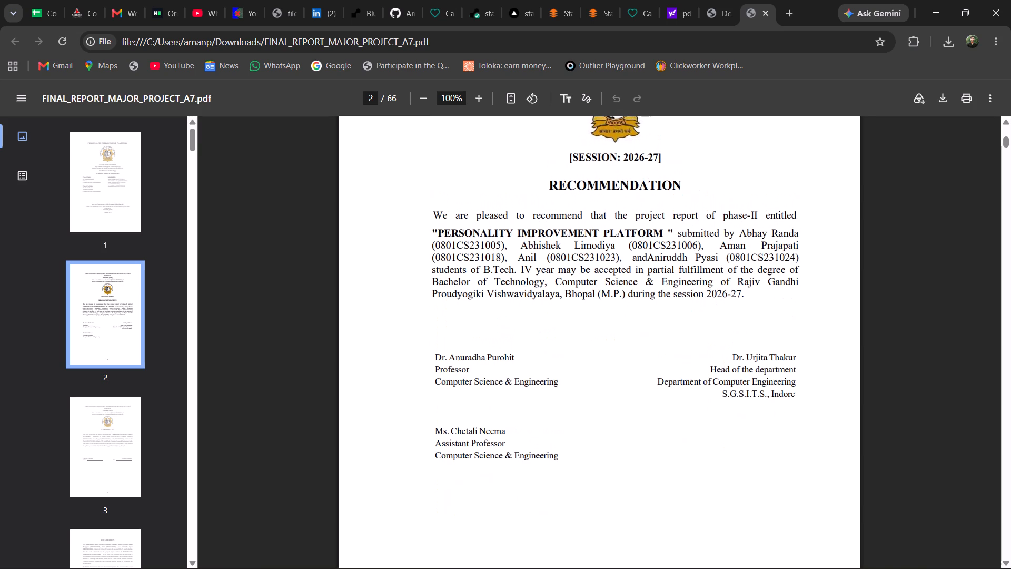
{"action": "scroll", "coordinate": [618, 424], "scroll_direction": "down", "scroll_amount": 5}
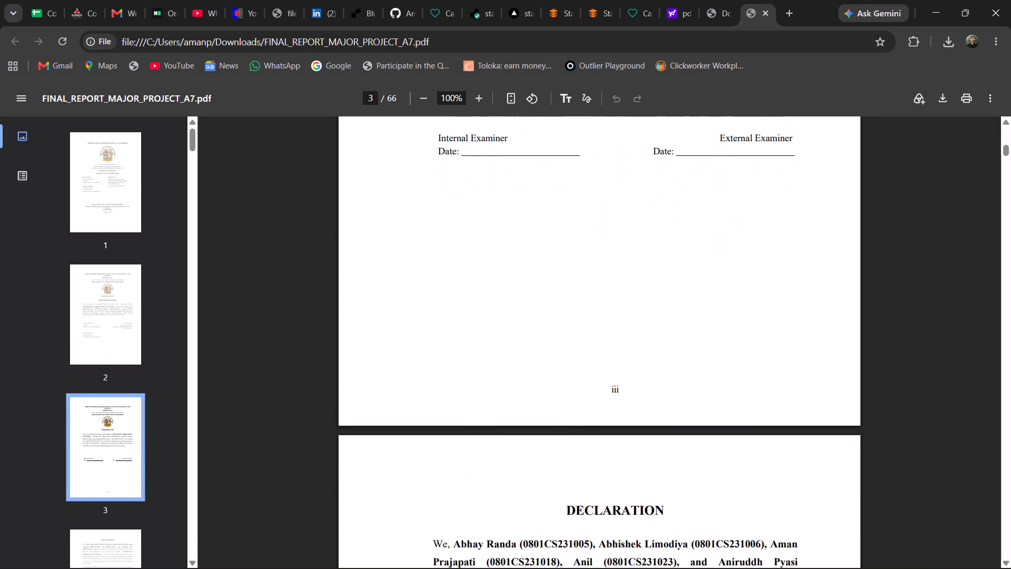
{"action": "scroll", "coordinate": [618, 424], "scroll_direction": "down", "scroll_amount": 4}
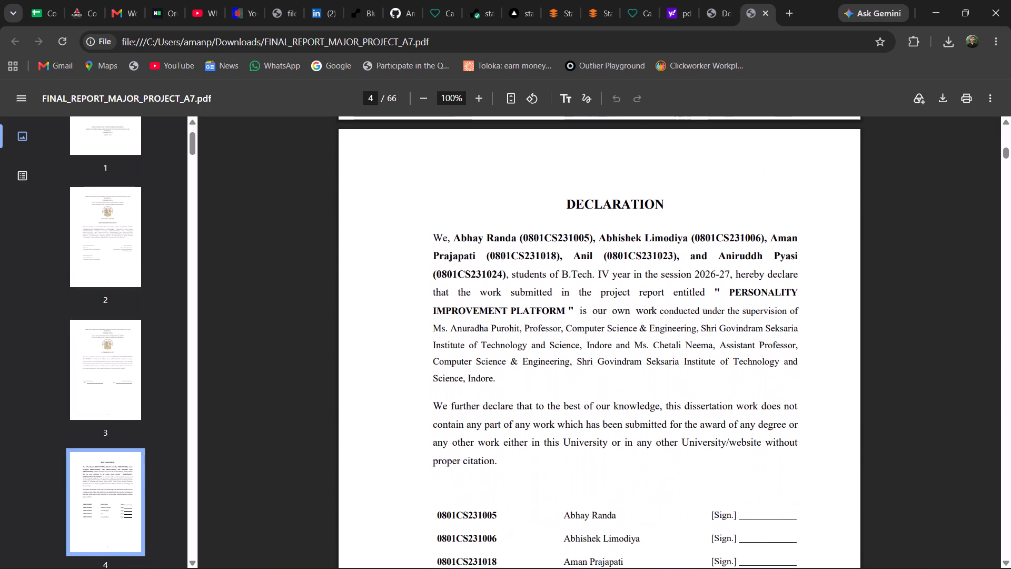
{"action": "scroll", "coordinate": [618, 424], "scroll_direction": "down", "scroll_amount": 4}
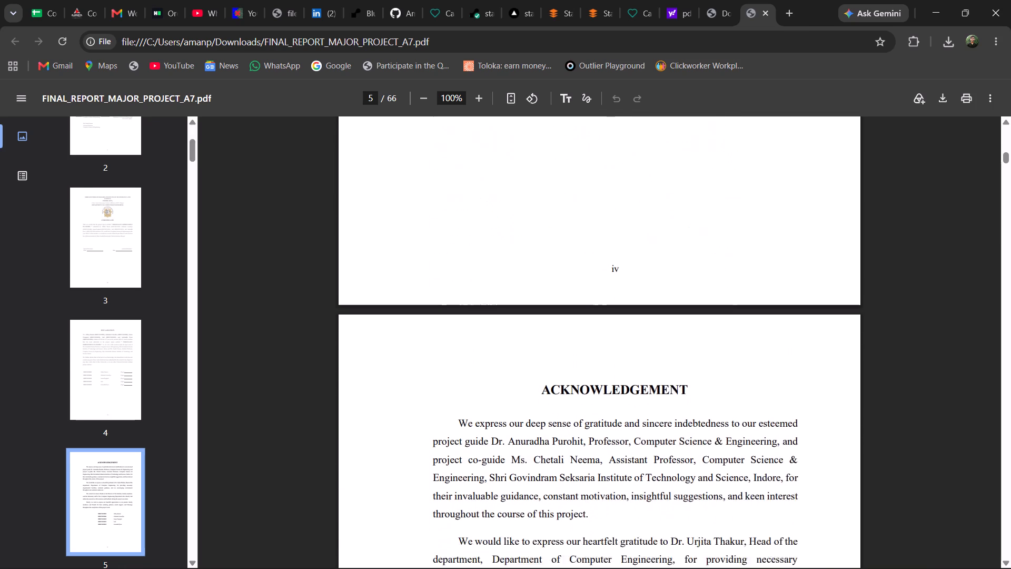
{"action": "scroll", "coordinate": [618, 424], "scroll_direction": "down", "scroll_amount": 3}
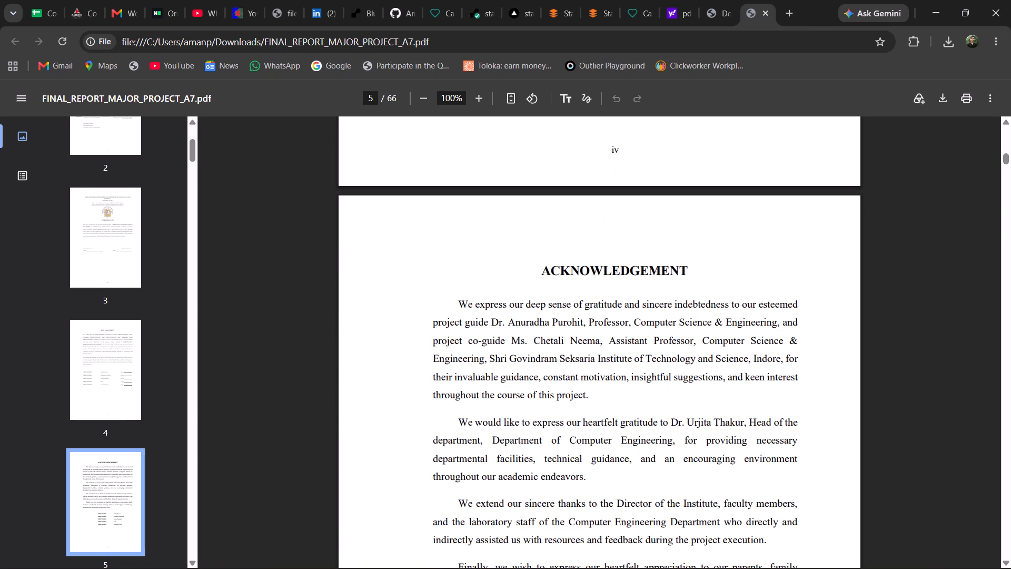
{"action": "scroll", "coordinate": [618, 424], "scroll_direction": "down", "scroll_amount": 2}
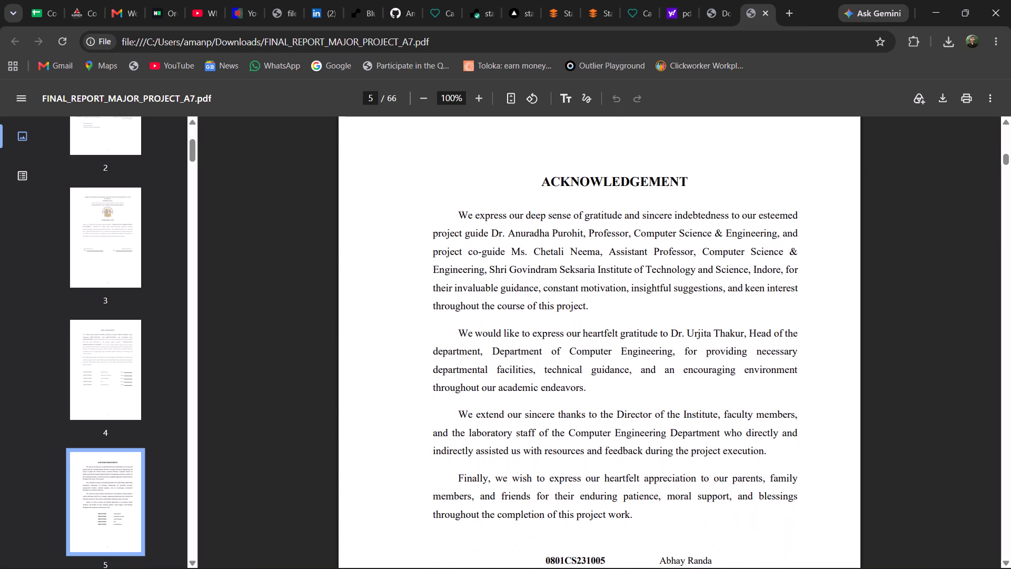
Recheck the PDF's Declaration, Certificate and Recommendation pages, working back to the cover page.
{"action": "scroll", "coordinate": [618, 424], "scroll_direction": "up", "scroll_amount": 4}
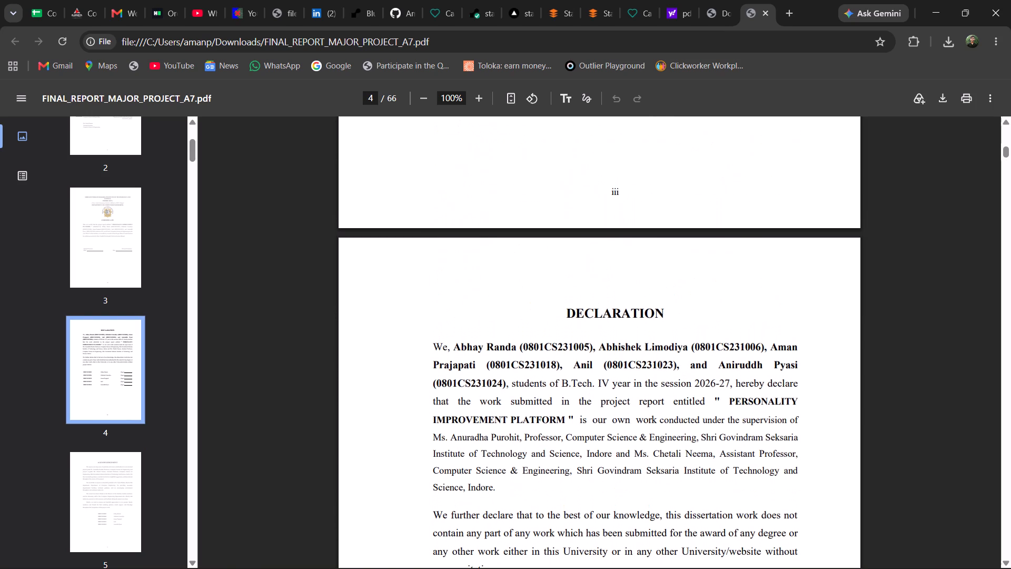
{"action": "scroll", "coordinate": [618, 424], "scroll_direction": "up", "scroll_amount": 1}
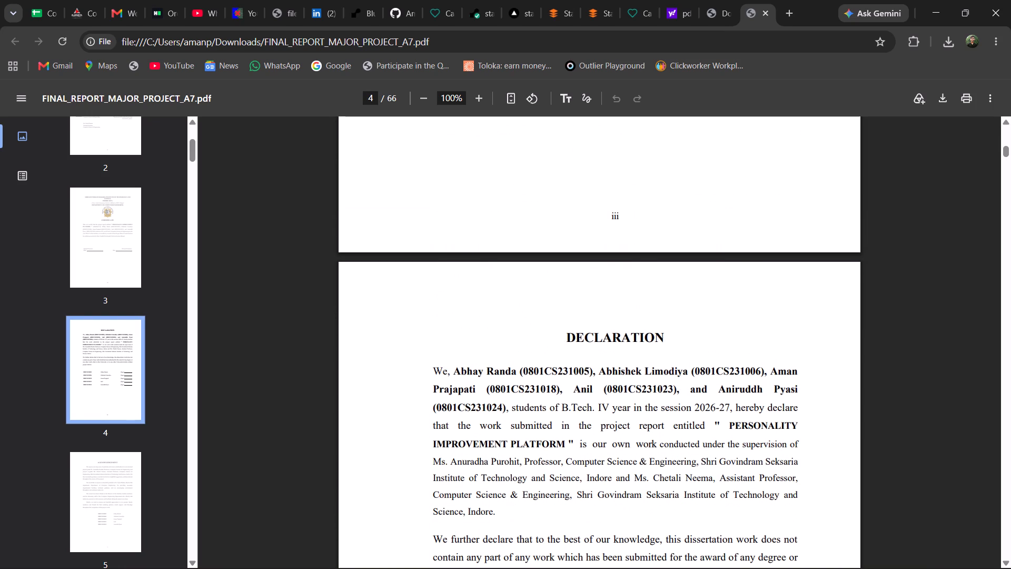
{"action": "scroll", "coordinate": [618, 424], "scroll_direction": "up", "scroll_amount": 3}
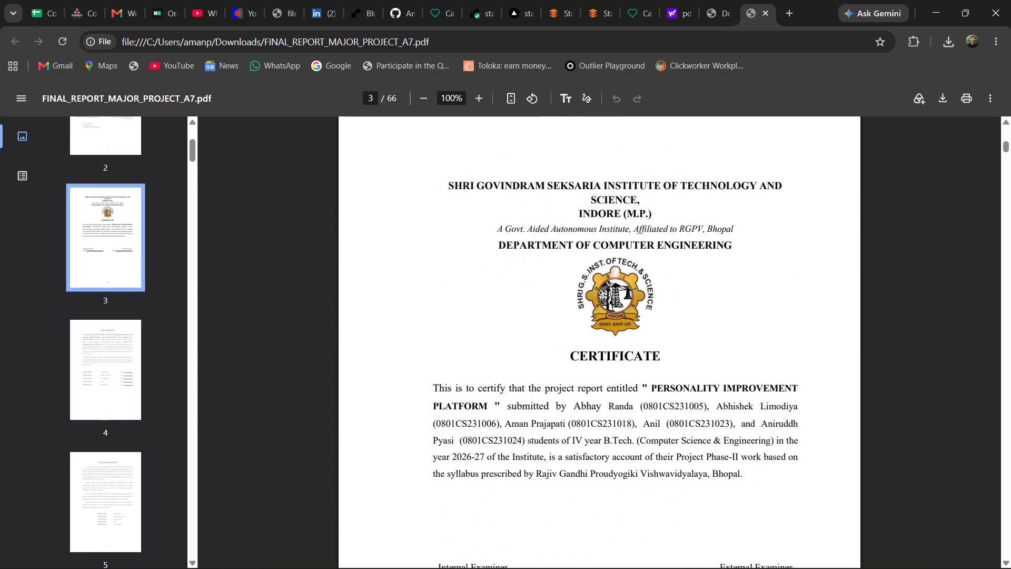
{"action": "scroll", "coordinate": [618, 424], "scroll_direction": "up", "scroll_amount": 4}
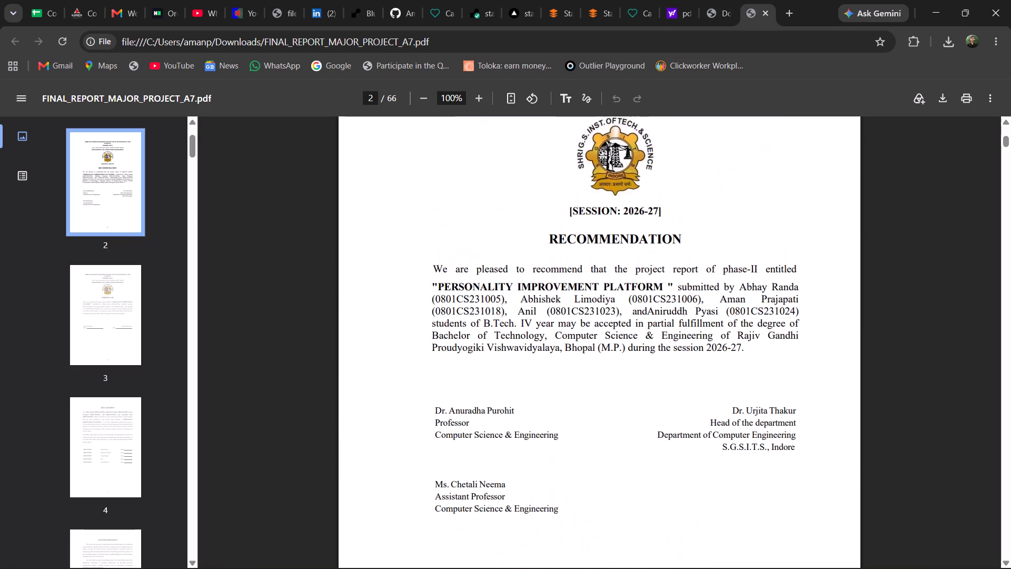
{"action": "scroll", "coordinate": [618, 424], "scroll_direction": "up", "scroll_amount": 3}
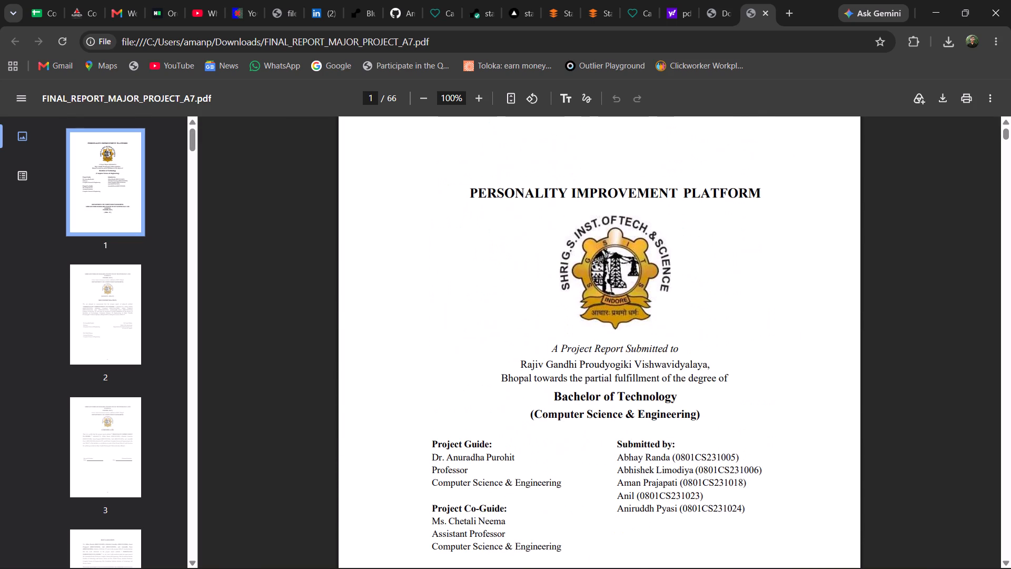